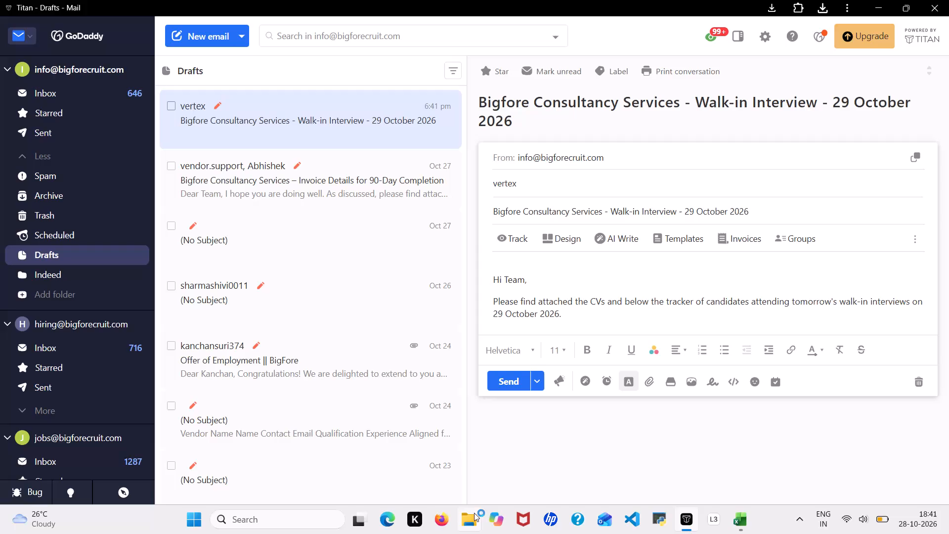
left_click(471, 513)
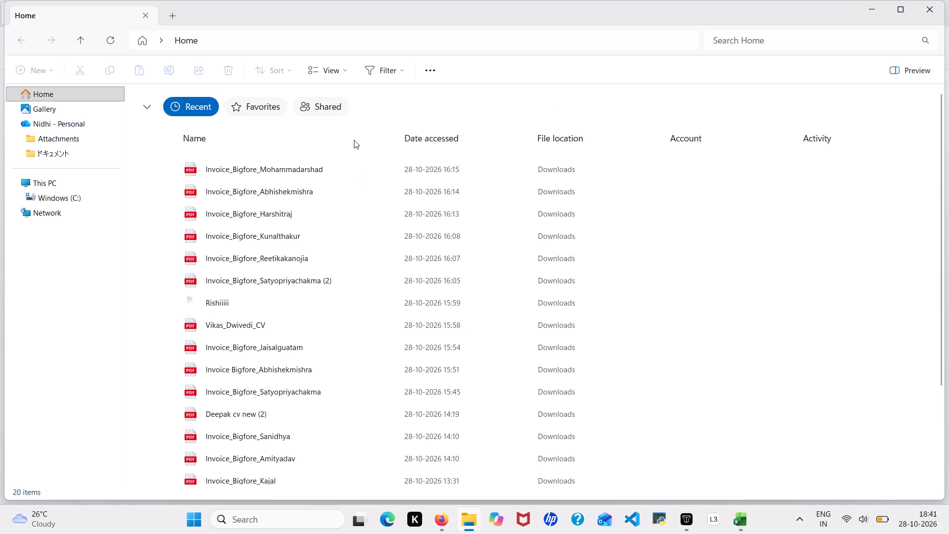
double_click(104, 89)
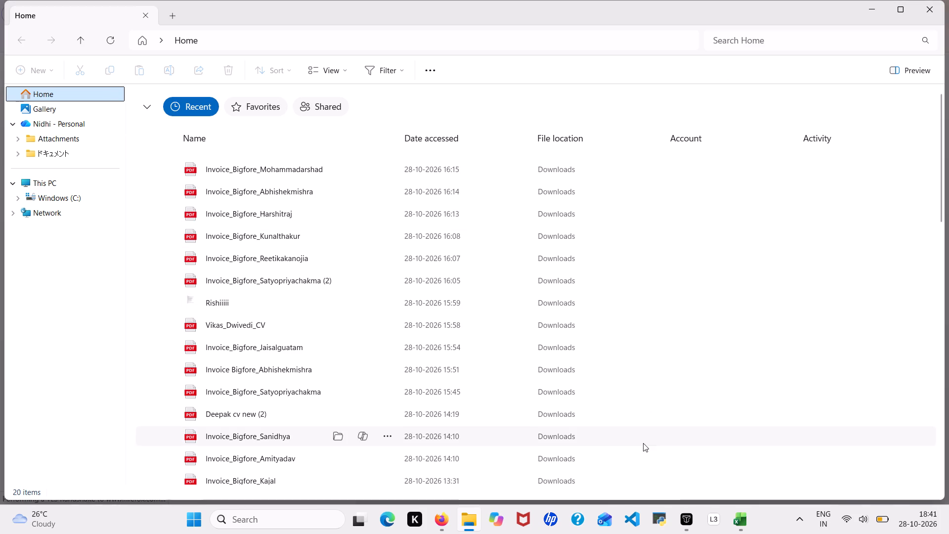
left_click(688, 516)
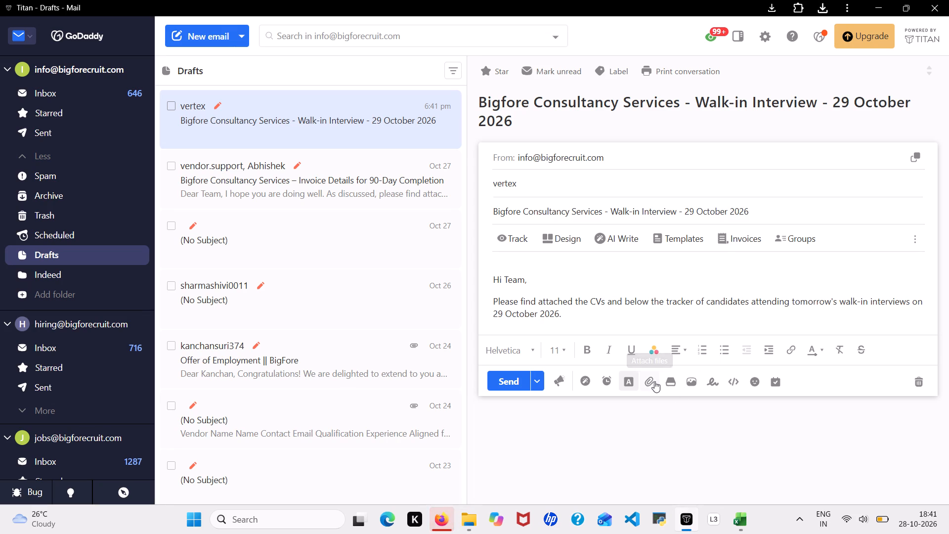
Attach the Rishika_Resume_v2-compressed PDF from Downloads to the walk-in interview draft for 29 October 2026.
left_click(652, 380)
left_click(647, 299)
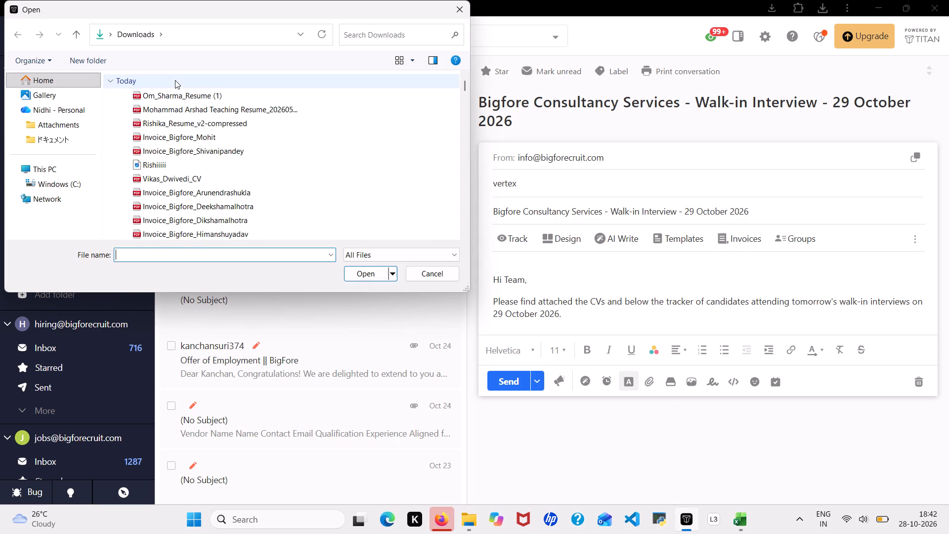
left_click(162, 126)
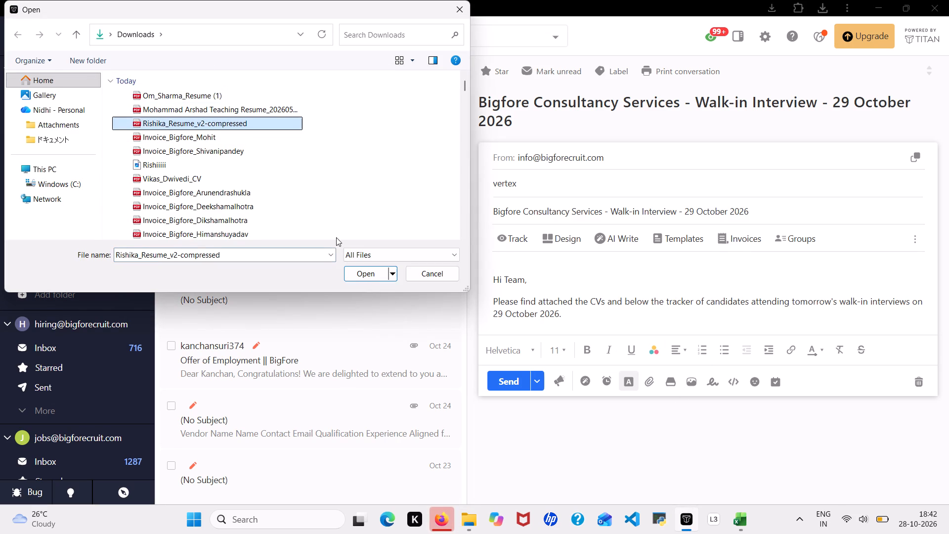
left_click(367, 276)
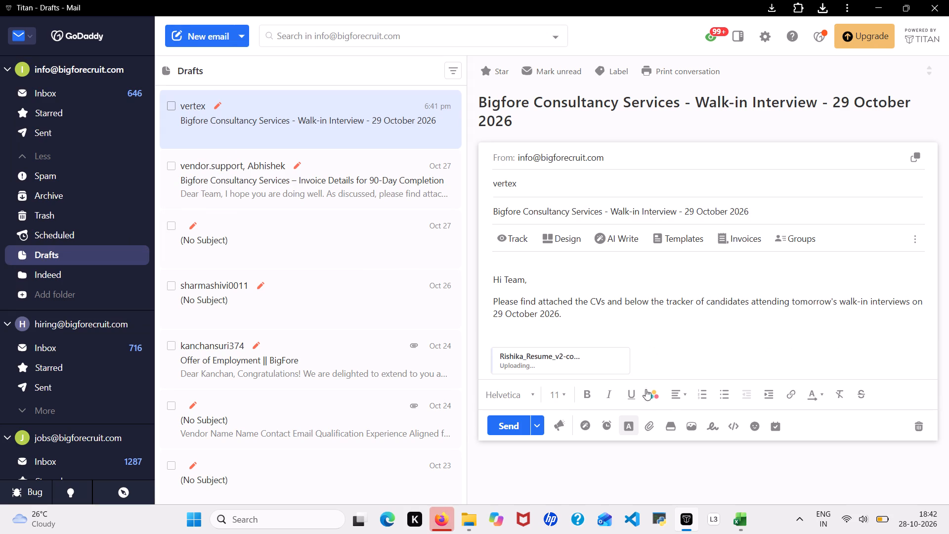
Attach the candidate resume PDF whose file name ends in "Resume (1)" from Downloads to the interview draft.
left_click(653, 432)
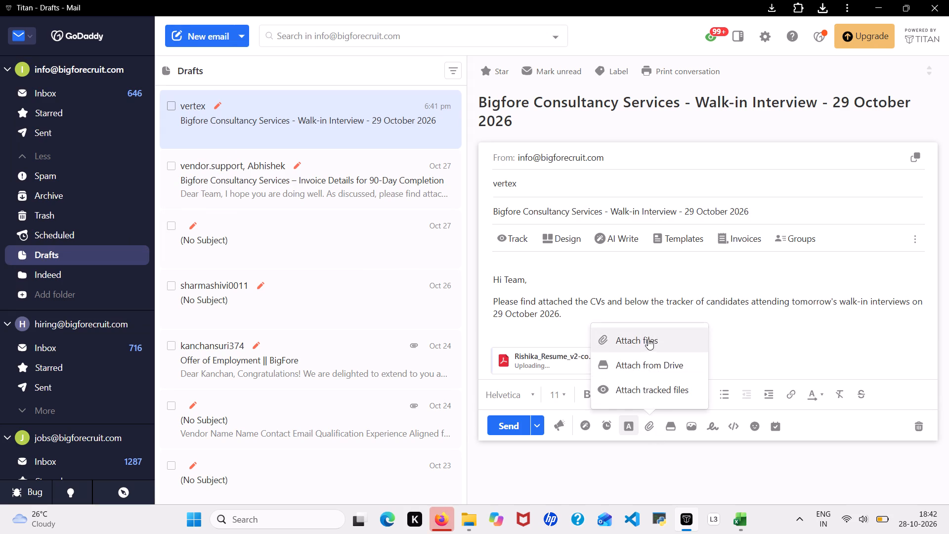
left_click(648, 339)
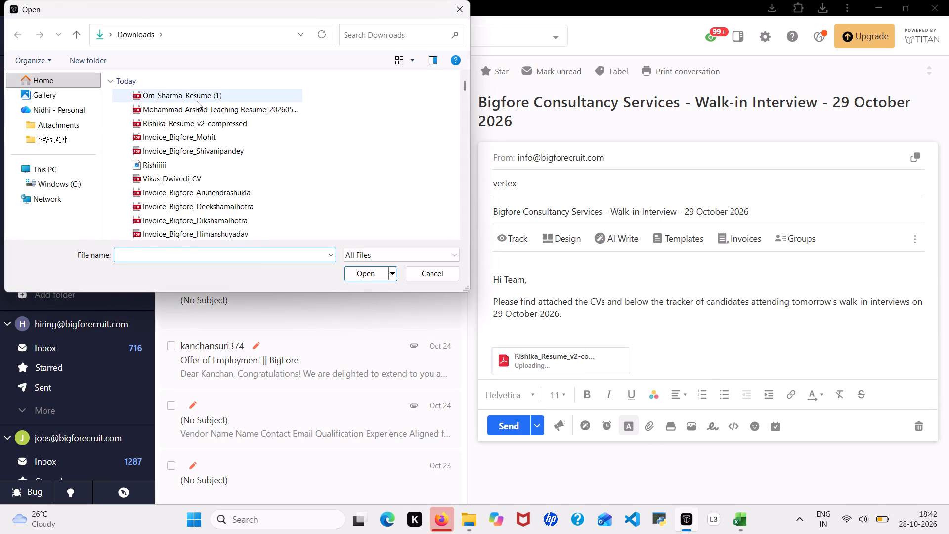
left_click(191, 93)
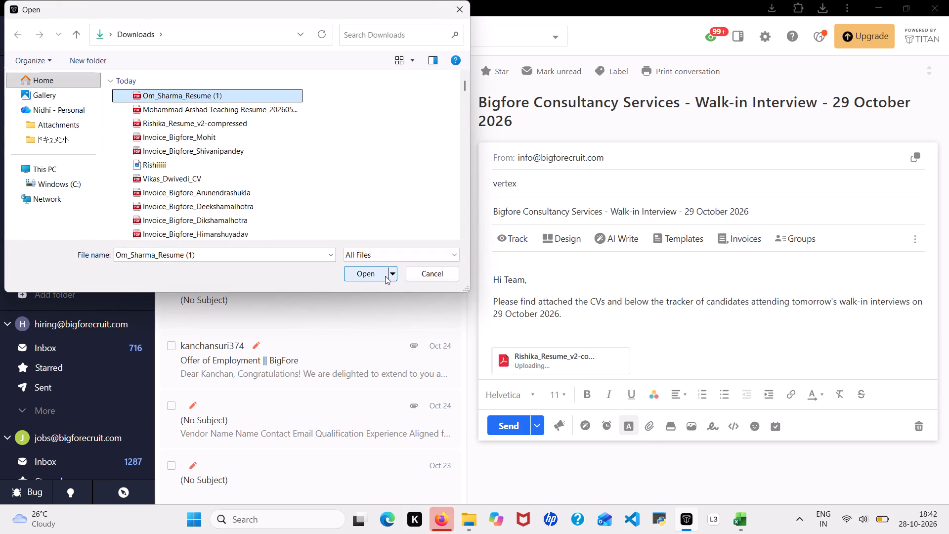
left_click(385, 276)
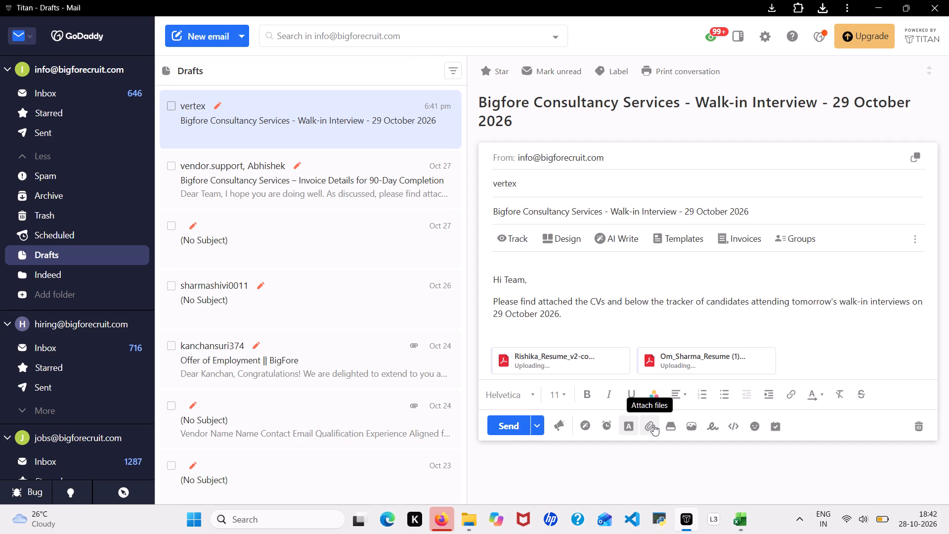
Attach the candidate's Teaching Resume PDF, listed among today's files in Downloads, to the interview draft.
left_click(653, 425)
left_click(648, 345)
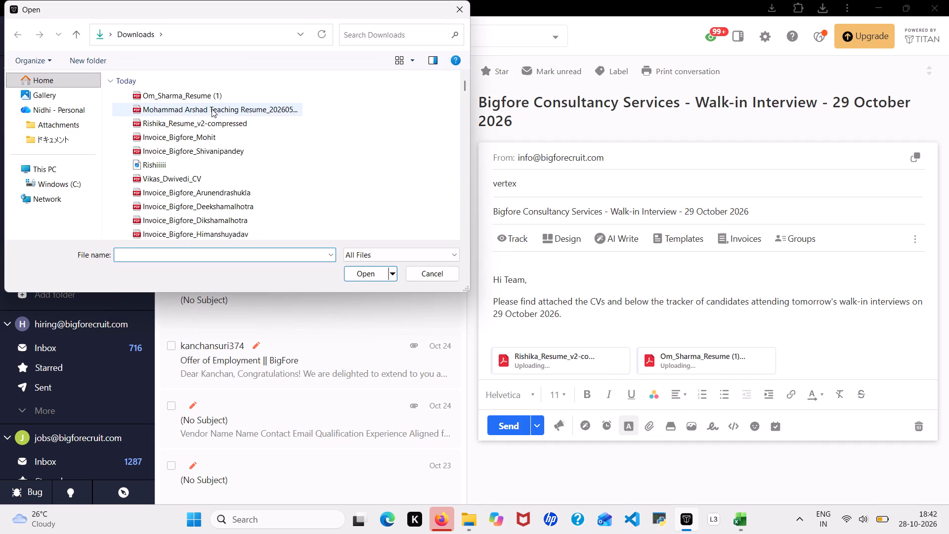
left_click(212, 109)
left_click(356, 274)
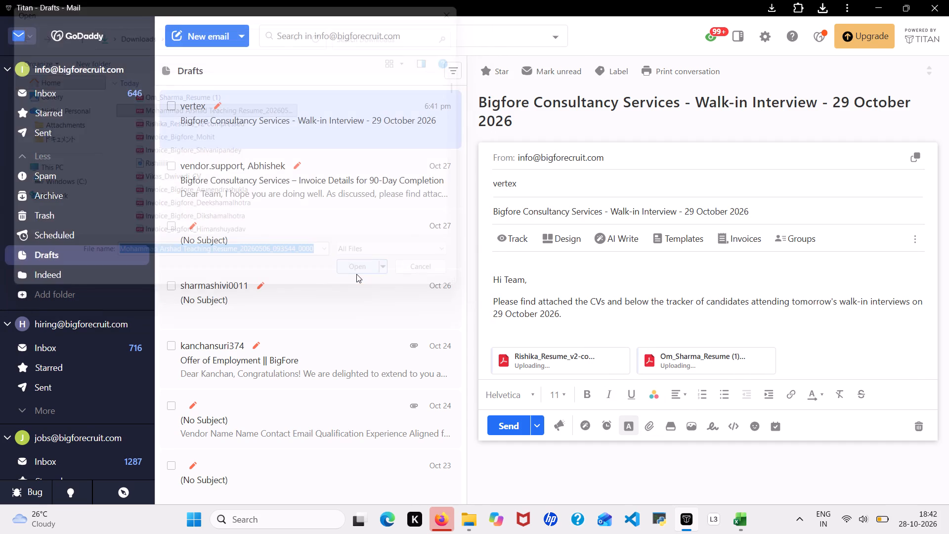
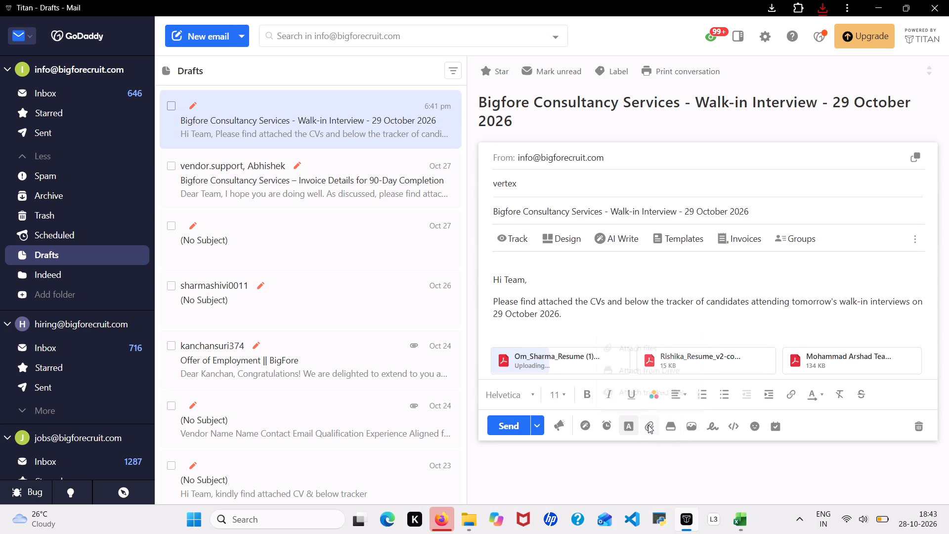
Attach the candidate's Resume (1) PDF listed just below the WhatsApp image in Downloads to the walk-in interview draft.
left_click(643, 345)
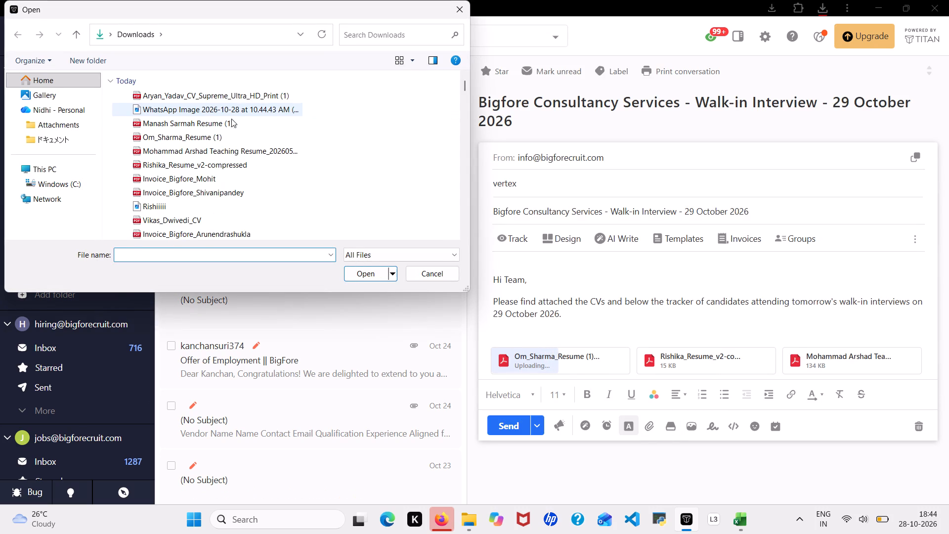
left_click(228, 122)
left_click(377, 281)
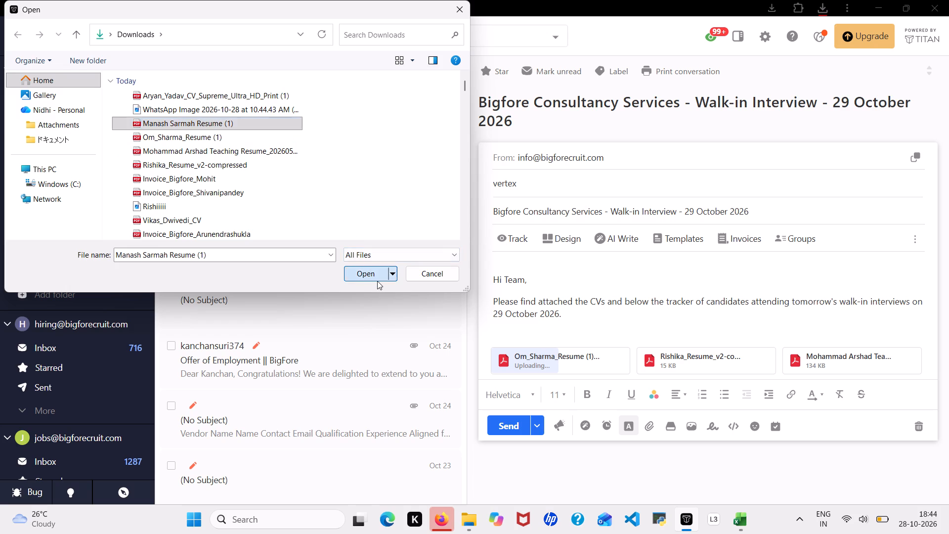
Attach the candidate PDF whose file name ends in "CV_Supreme_Ultra_HD_Print (1)" from Downloads to the interview draft.
left_click(653, 455)
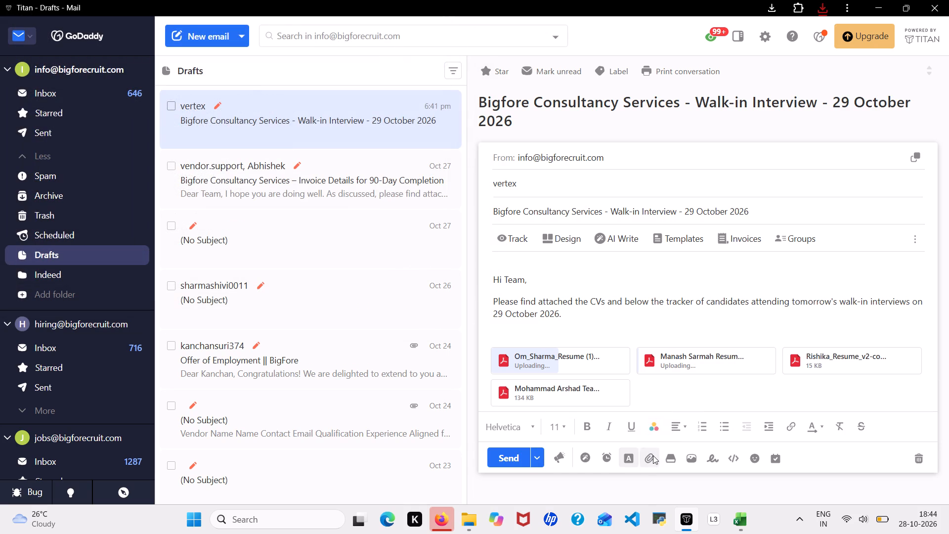
left_click(650, 372)
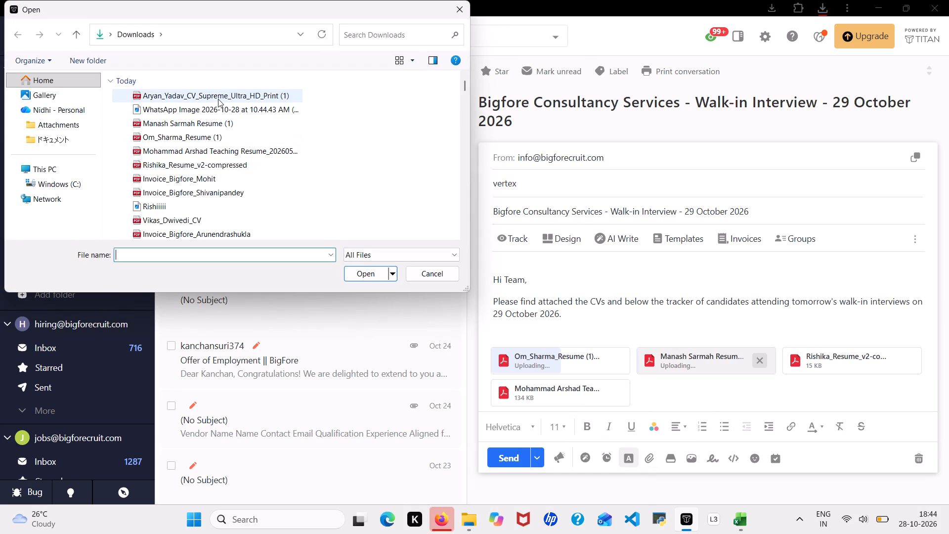
left_click(218, 99)
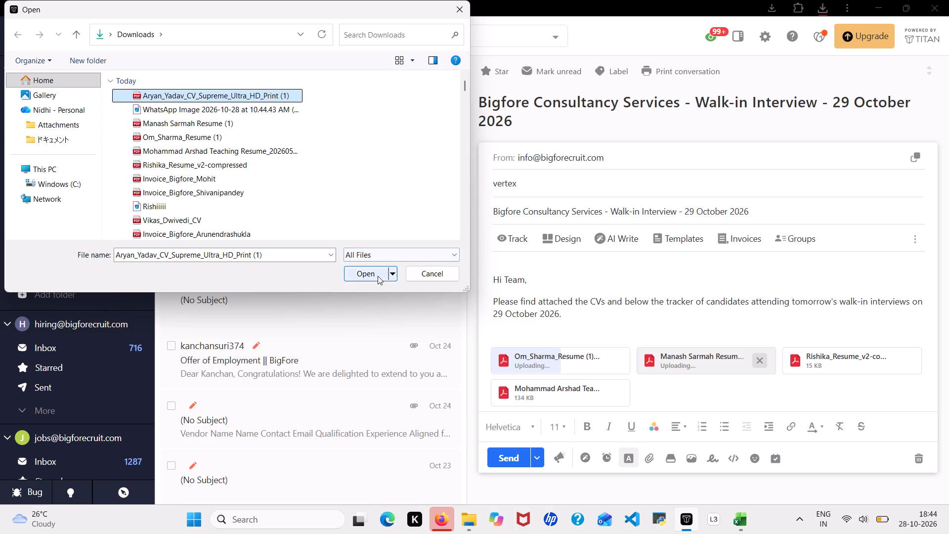
left_click(378, 276)
Attach the Resume (1) PDF listed just below the WhatsApp image in Downloads to the interview draft a second time.
left_click(654, 456)
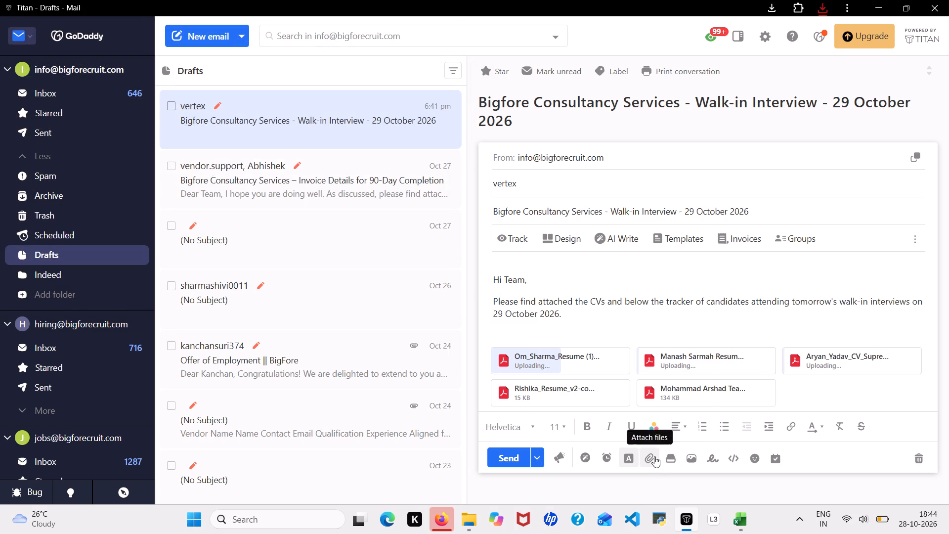
left_click(644, 376)
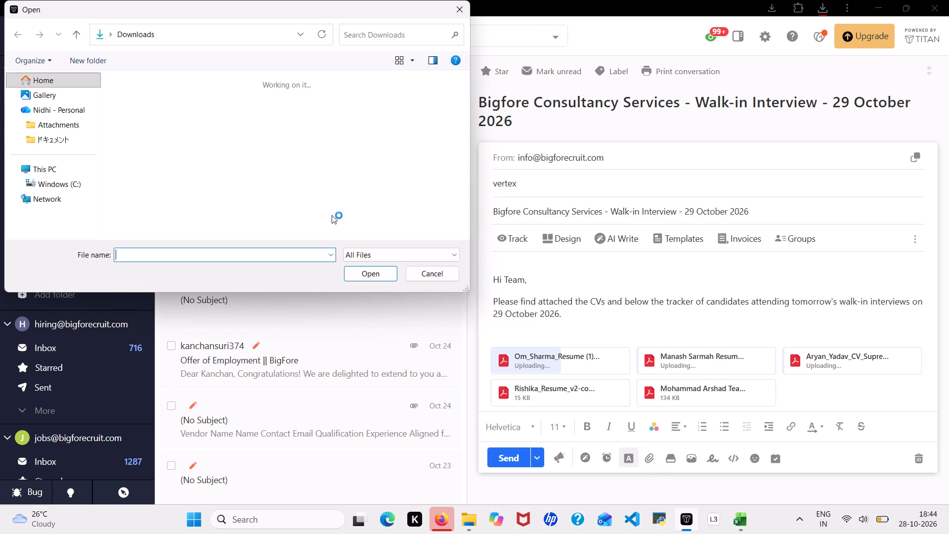
left_click(222, 121)
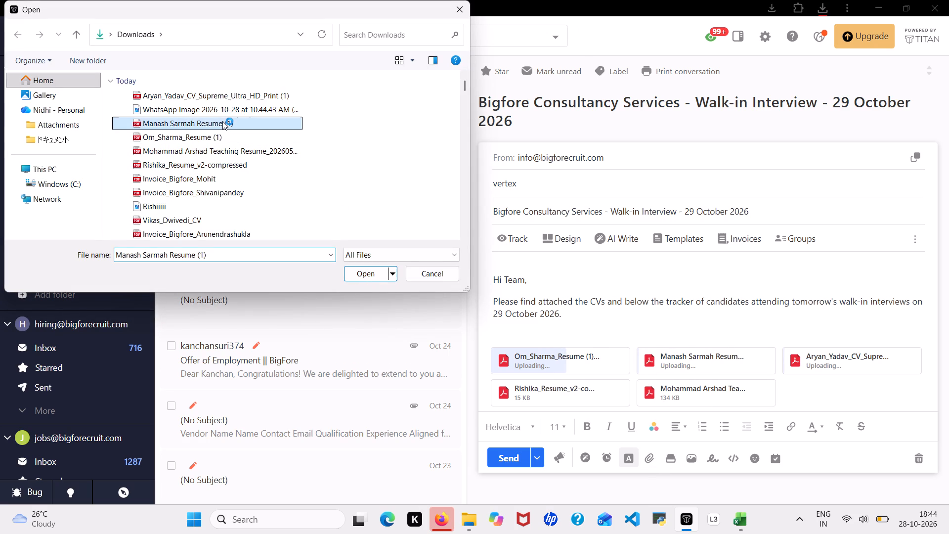
left_click(367, 271)
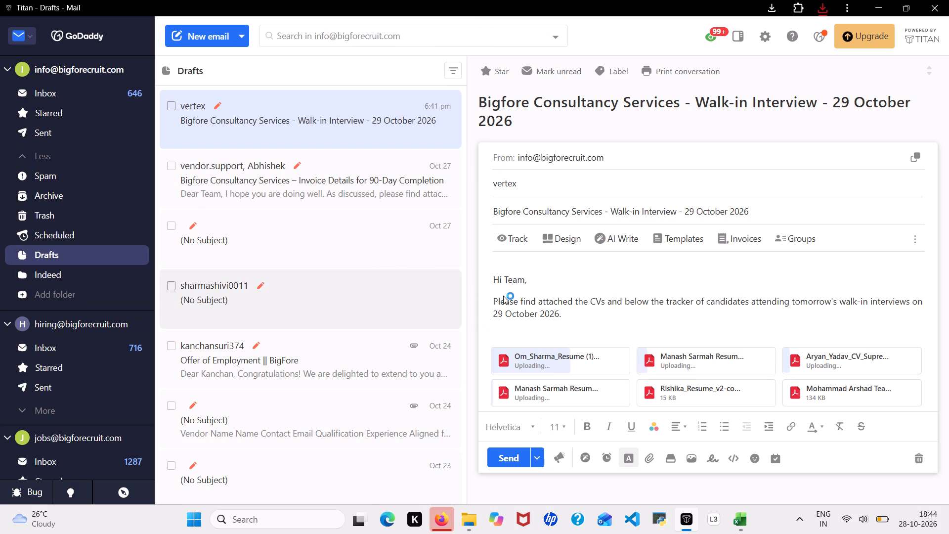
Create a new email with the vertex draft's subject, "Bigfore Consultancy Services - Walk-in Interview - 29 October 2026".
scroll(612, 326, "down", 1)
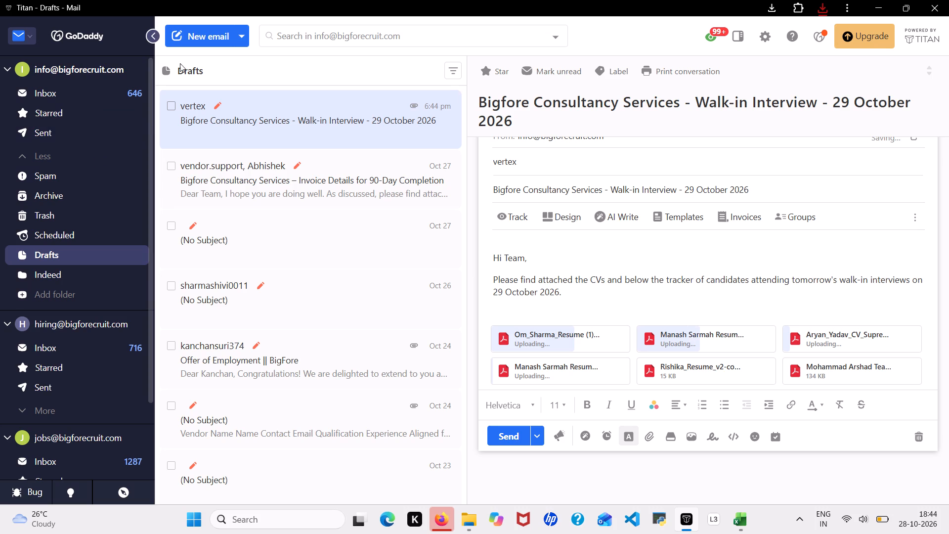
left_click(226, 41)
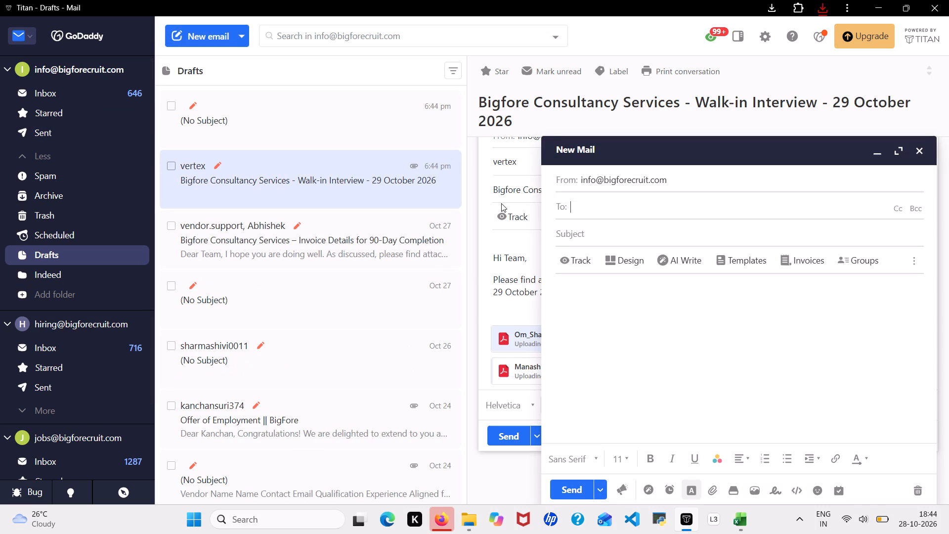
scroll(501, 203, "up", 2)
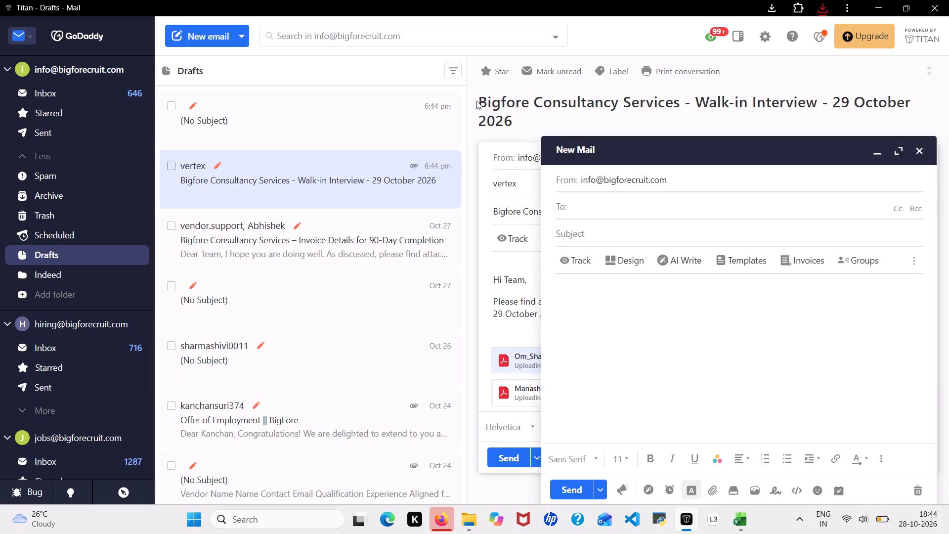
left_click_drag(480, 101, 524, 130)
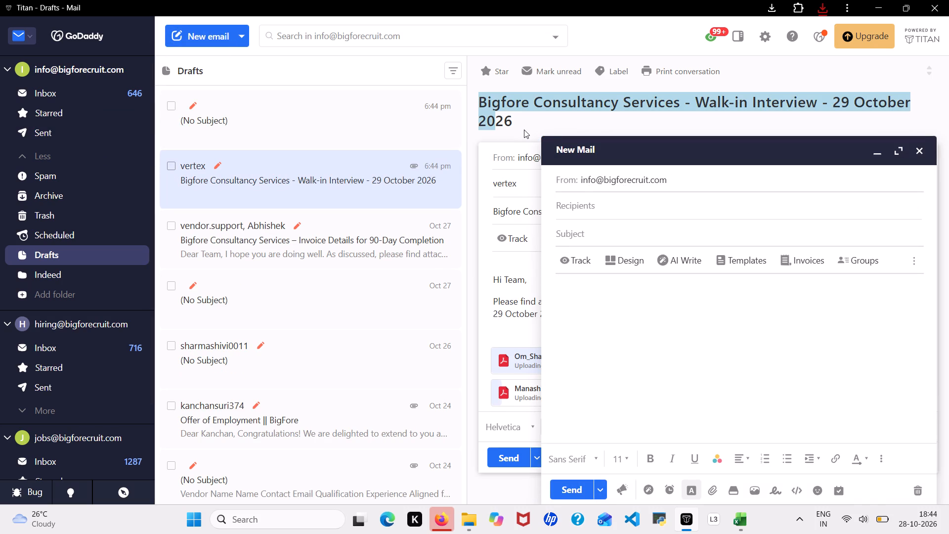
key("ctrl+c")
left_click(596, 234)
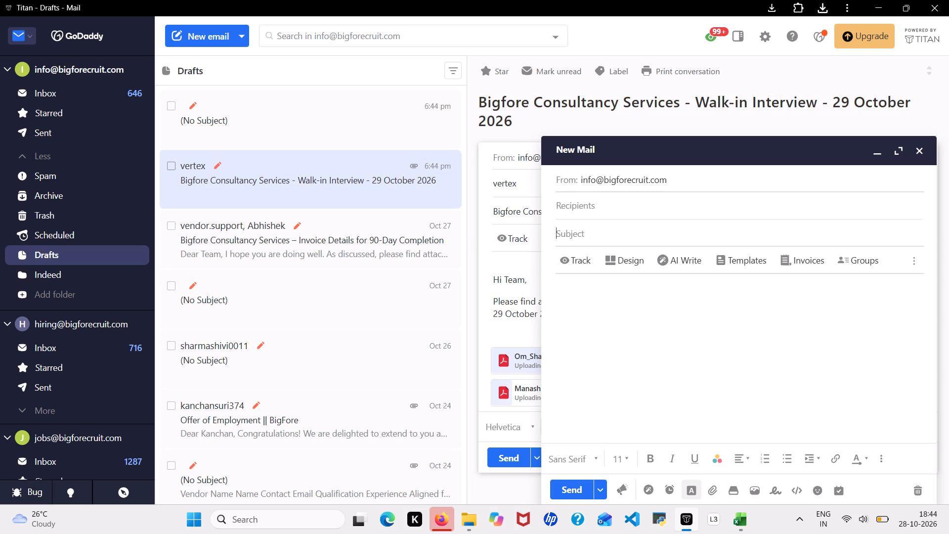
key("ctrl+v")
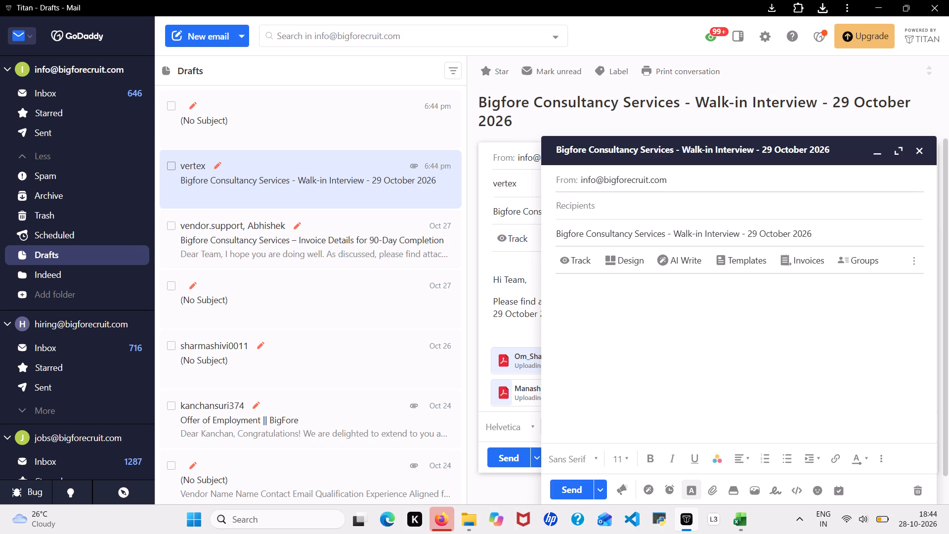
Copy the vertex draft's "Hi Team" message about the attached CVs and candidate tracker into the new email's body.
left_click_drag(493, 279, 594, 321)
key("ctrl+c")
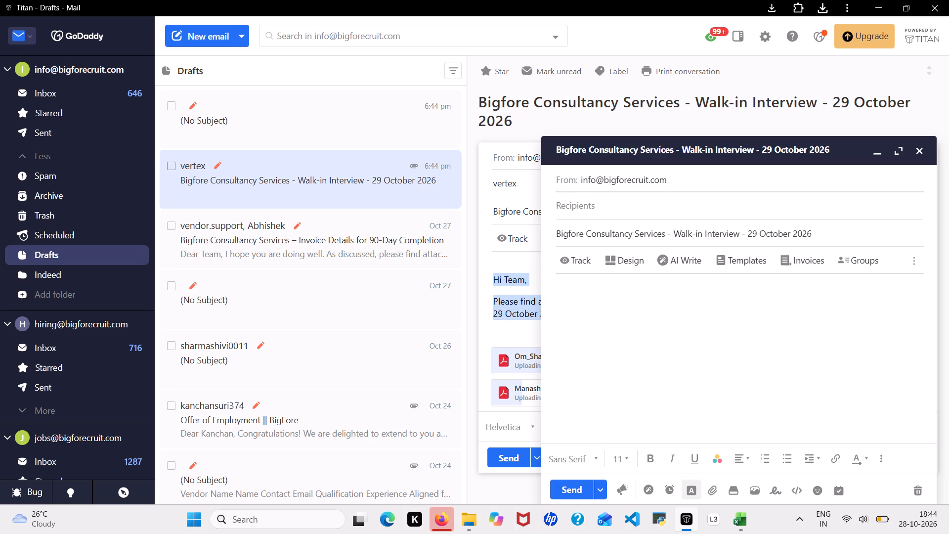
left_click(579, 310)
key("ctrl+v")
left_click(579, 310, "ctrl")
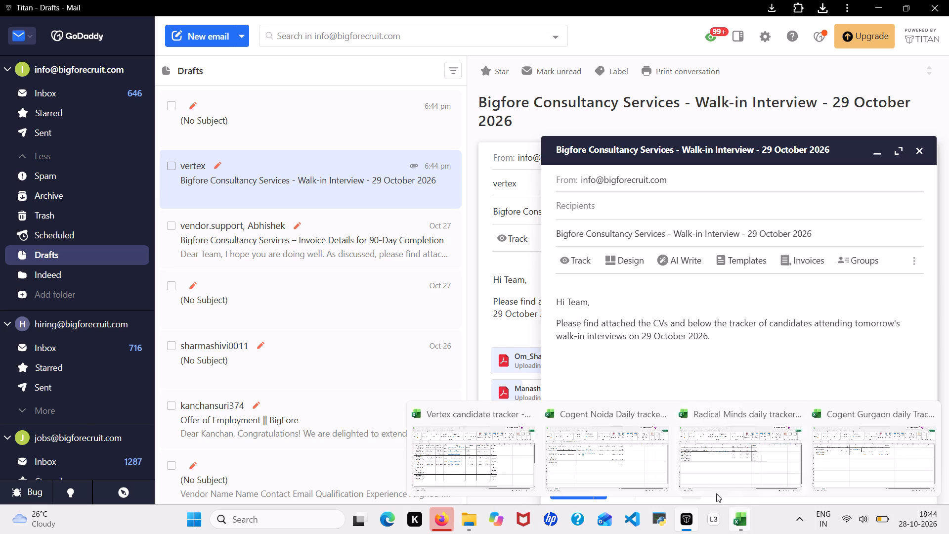
Check the Radical Minds and Cogent Gurgaon daily trackers in Excel, and enter "cogent noida" as the new email's recipient.
left_click(664, 456)
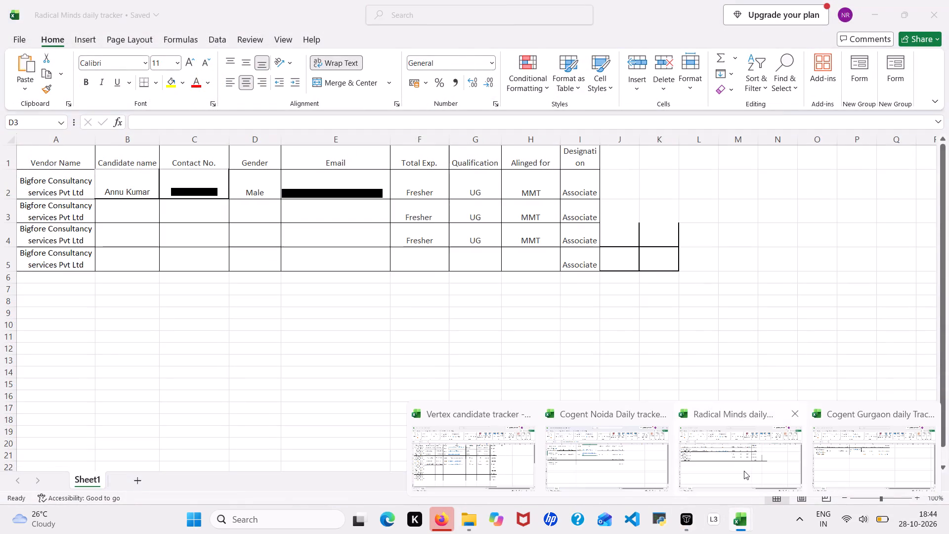
left_click(744, 471)
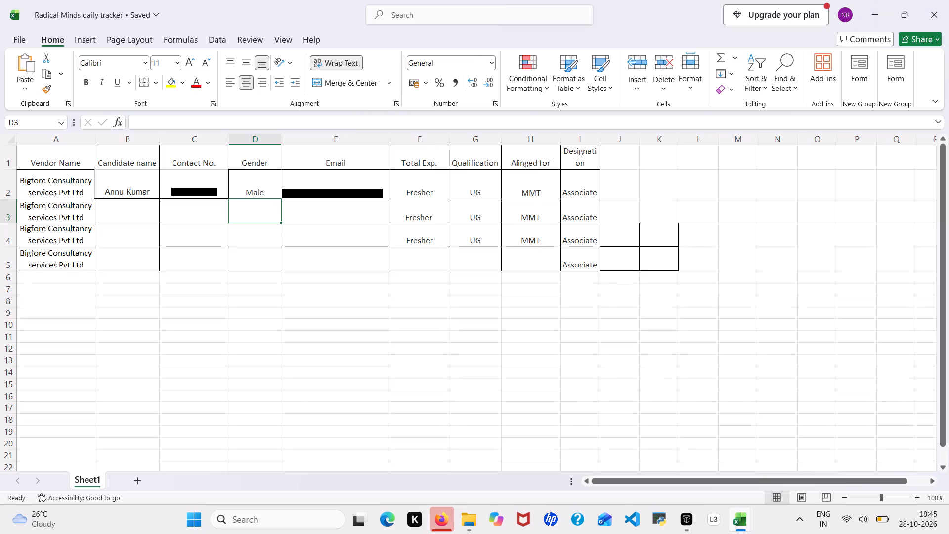
left_click(854, 441)
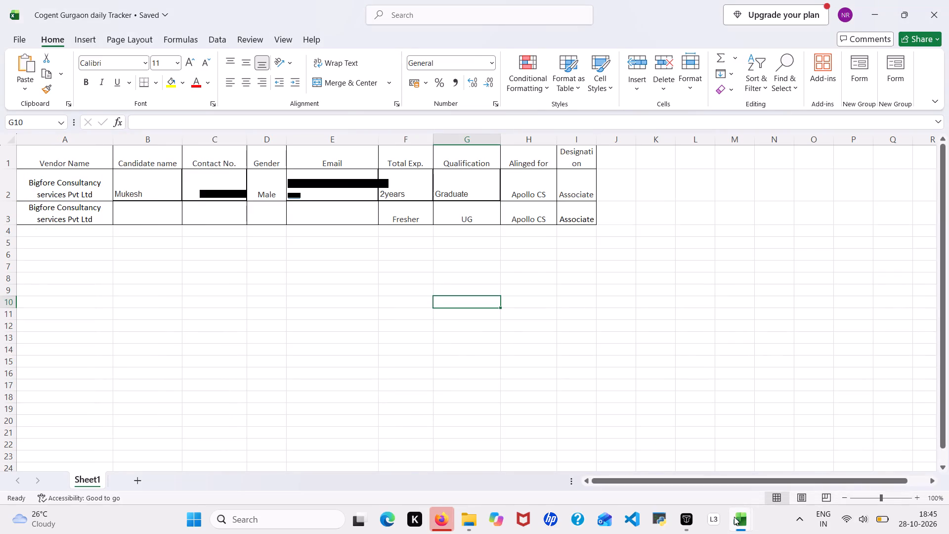
left_click(681, 526)
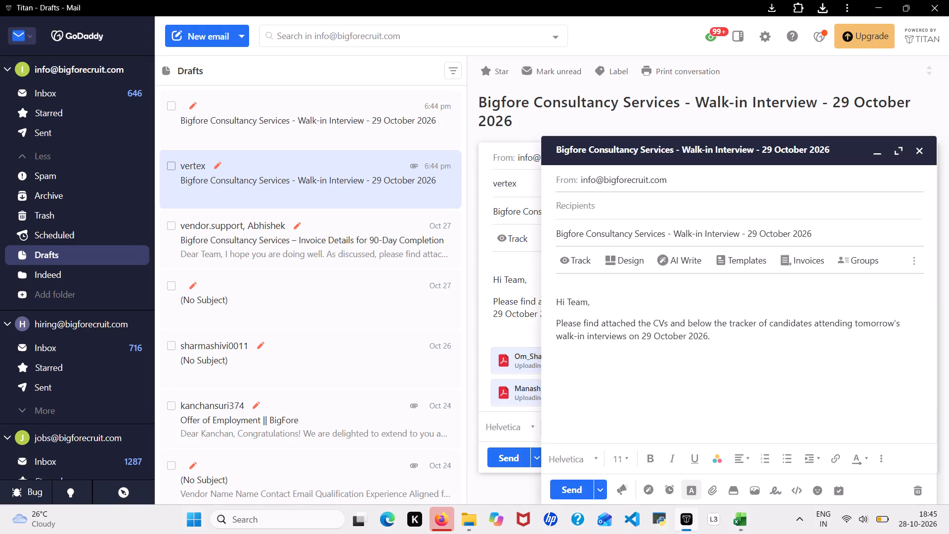
left_click(593, 198)
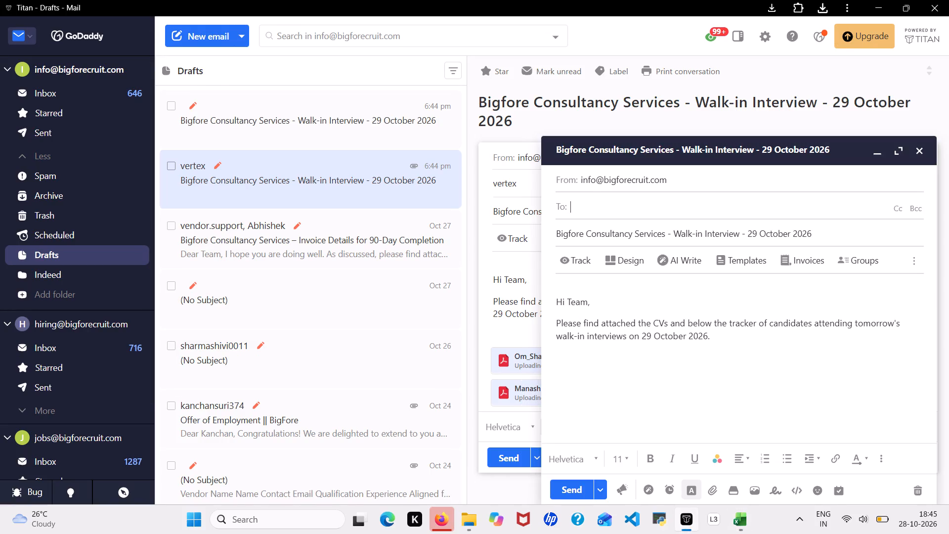
type("cogent noida")
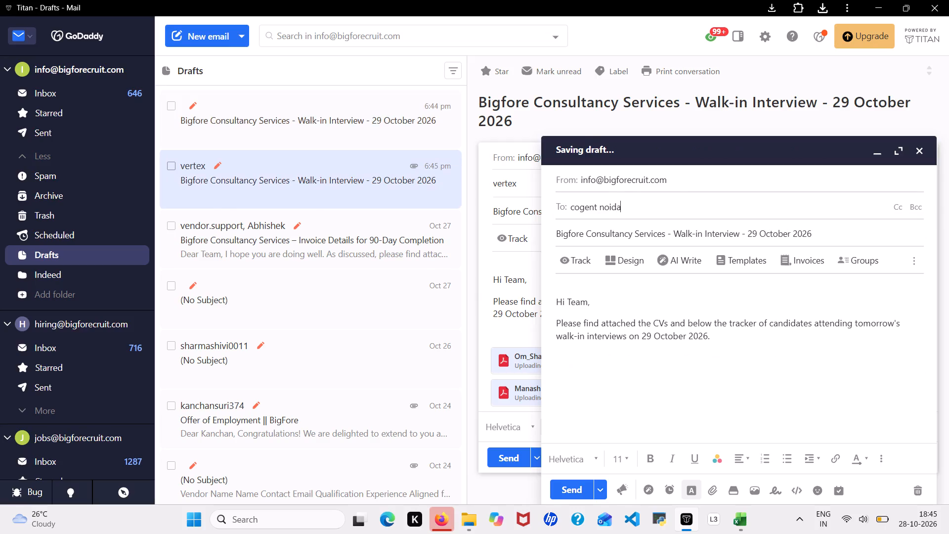
Create another new email with the subject "Bigfore Consultancy Services - Walk-in Interview - 29 October 2026".
left_click(213, 30)
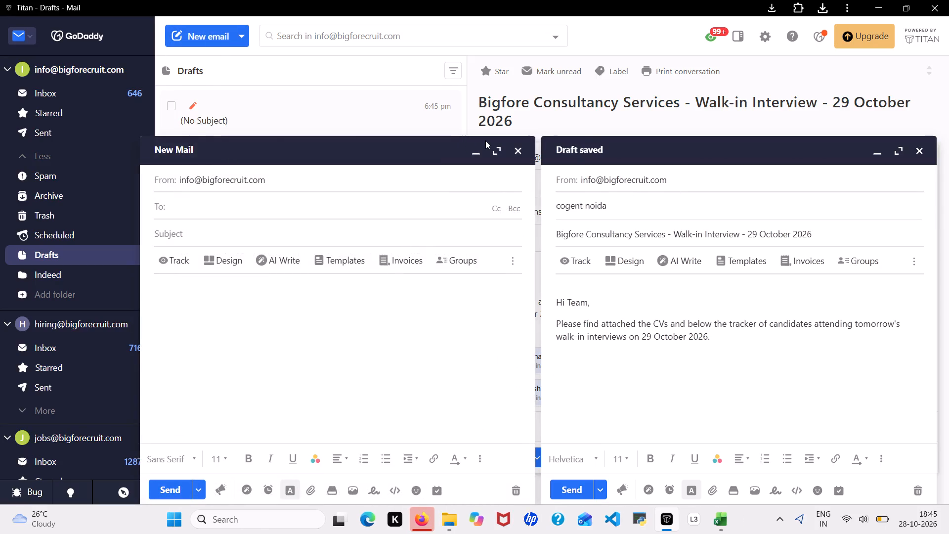
left_click_drag(482, 104, 520, 126)
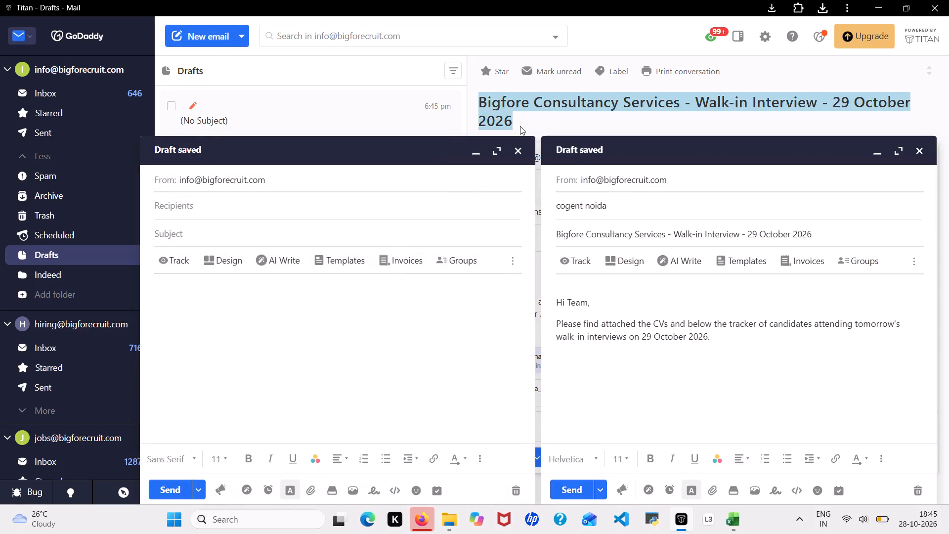
key("ctrl+c")
left_click(388, 231)
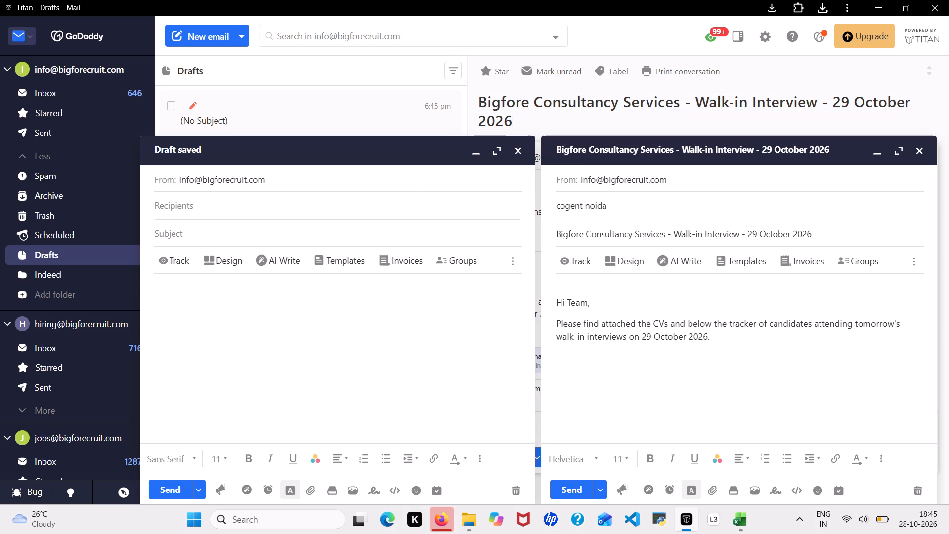
key("ctrl+v")
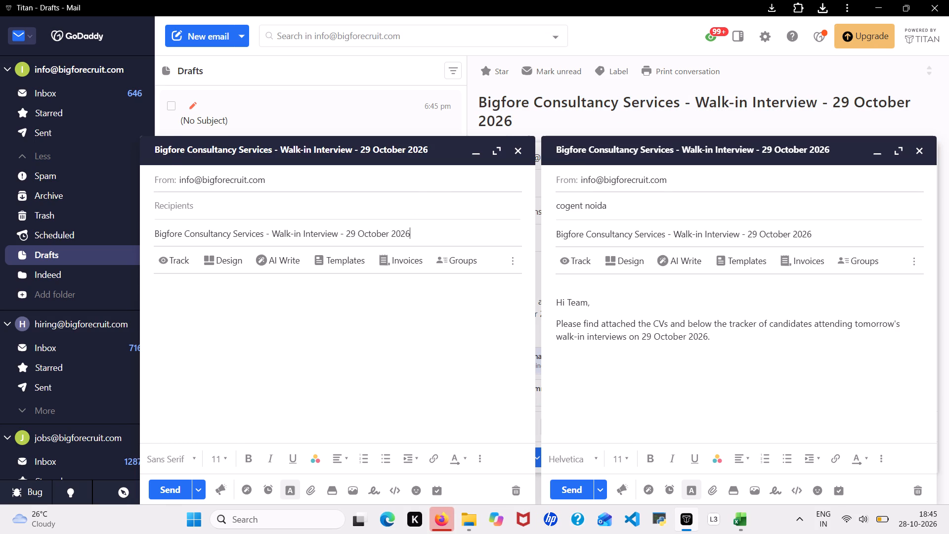
Copy the "Hi Team" message from the cogent noida draft into the body of the newest email.
left_click_drag(558, 303, 713, 342)
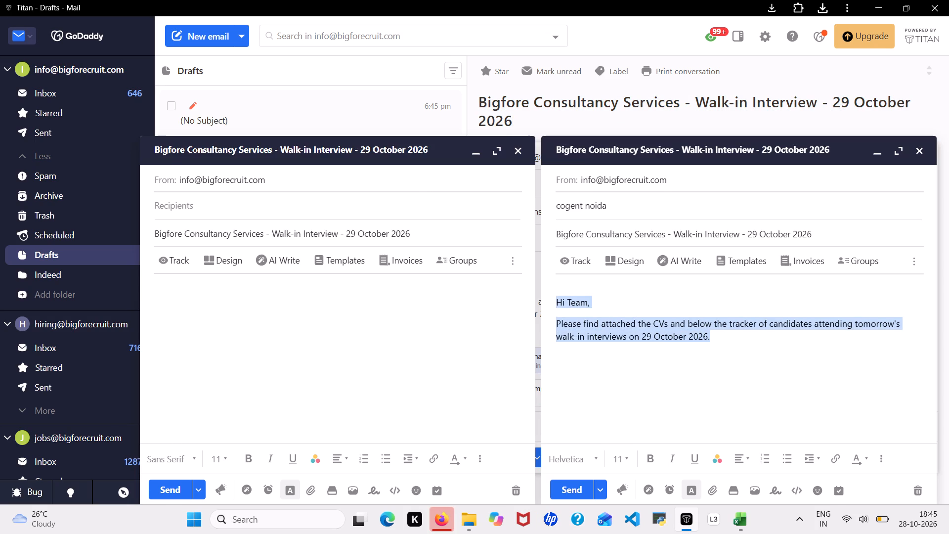
key("ctrl+c")
left_click(366, 325)
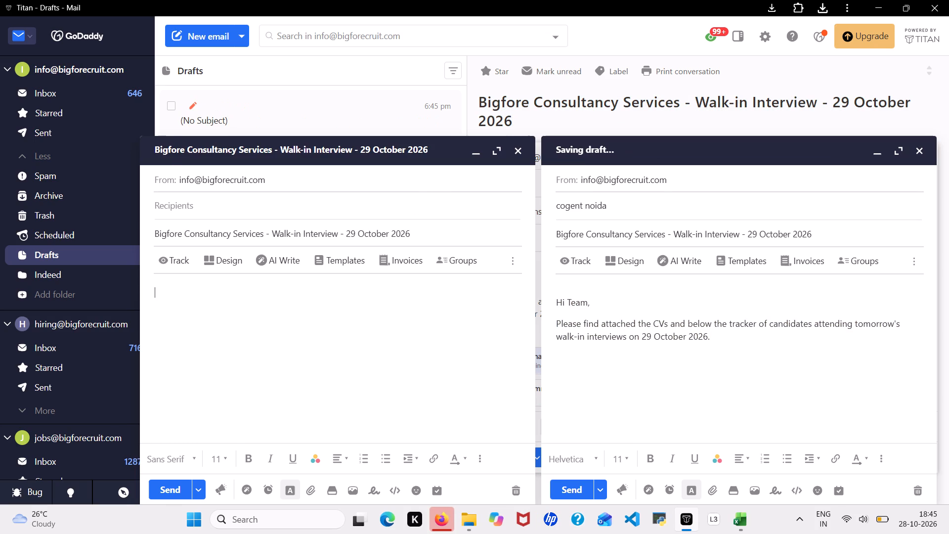
key("ctrl+v")
Enter "cogent gurgaon" as the recipient of the second new walk-in interview email.
left_click(246, 213)
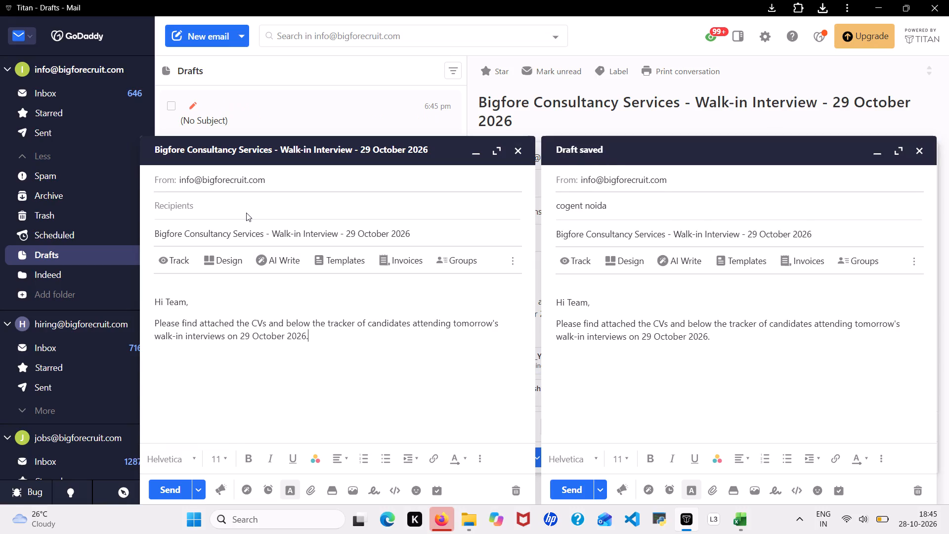
type("cogent gurgaon")
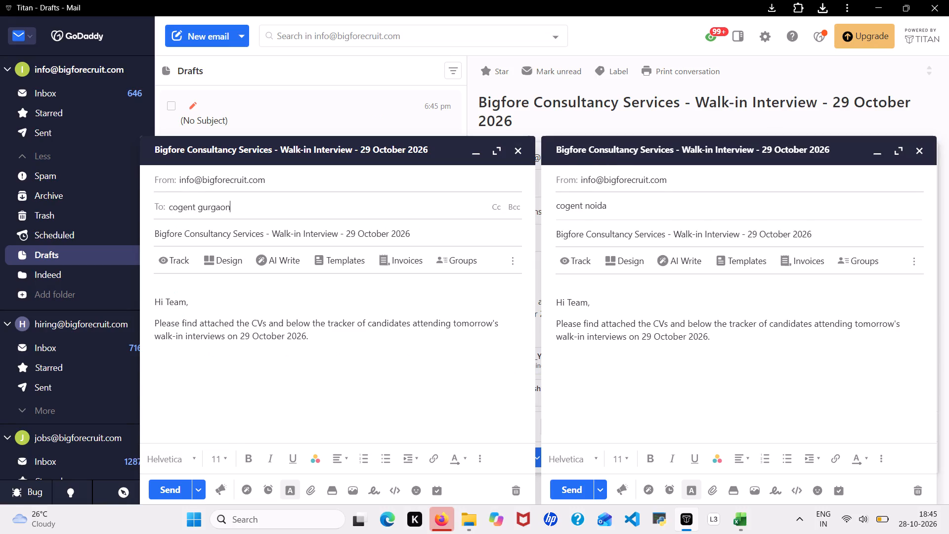
Save and close the cogent gurgaon draft, and create a new email with the subject "Bigfore Consultancy Services - Walk-in Interview - 29 October 2026".
left_click(198, 32)
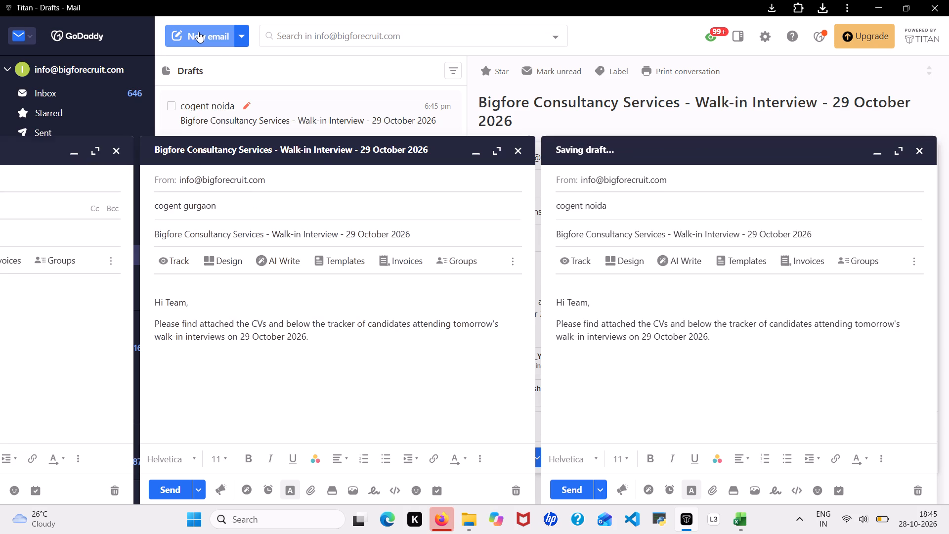
scroll(89, 207, "right", 3)
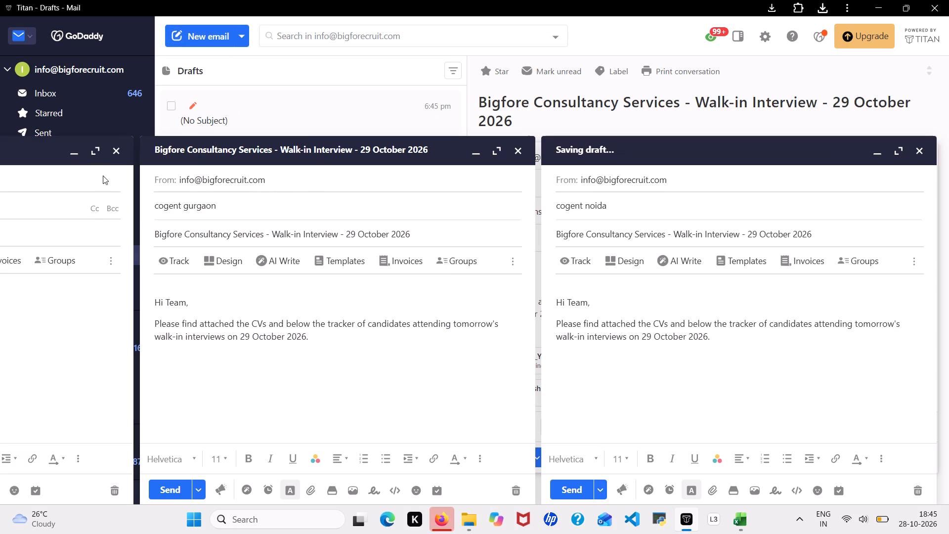
left_click(523, 153)
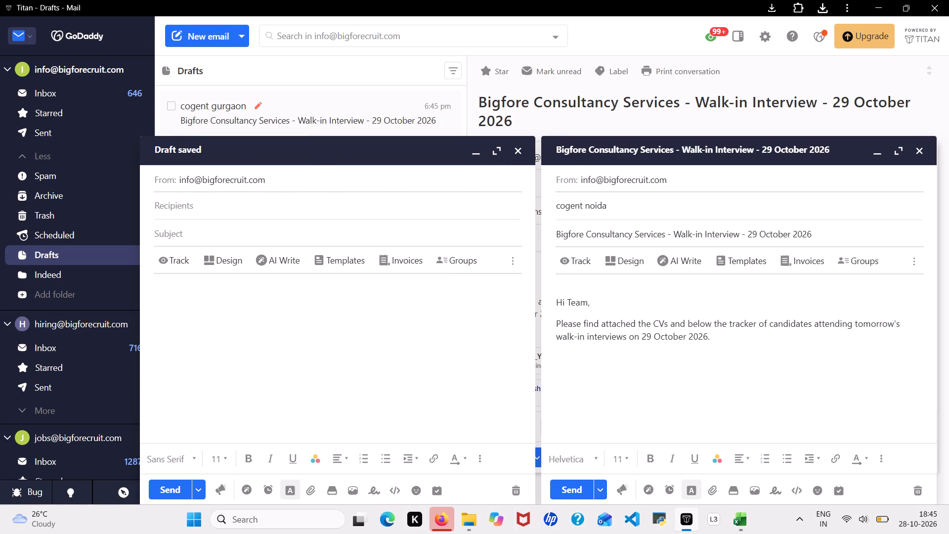
left_click_drag(480, 103, 522, 124)
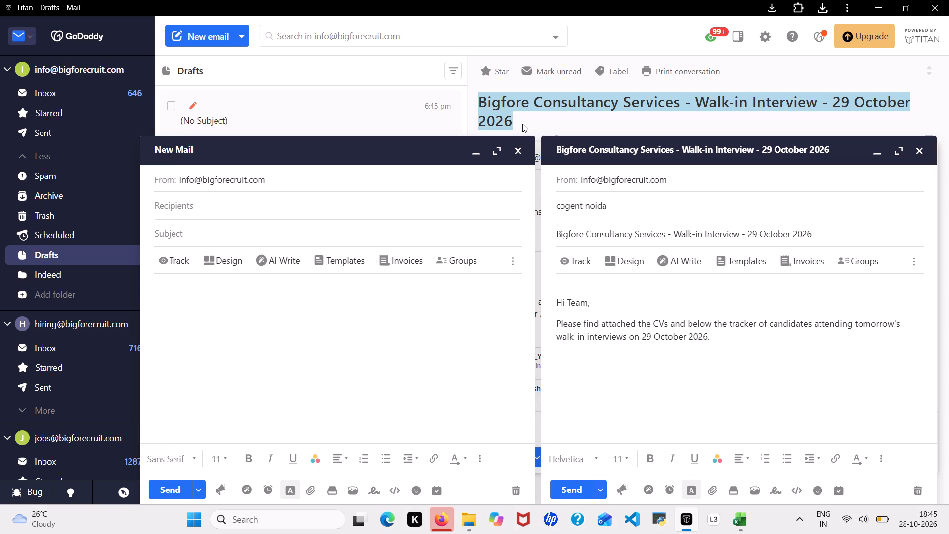
key("ctrl+c")
left_click(342, 231)
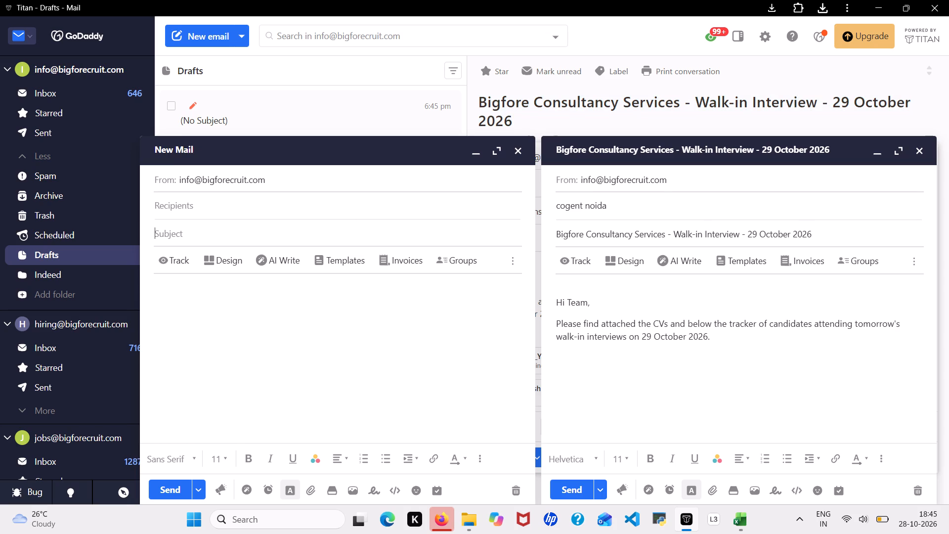
key("ctrl+v")
Copy the full "Hi Team" message from the cogent noida draft into the body of the new email.
left_click_drag(557, 304, 702, 354)
left_click_drag(718, 344, 602, 330)
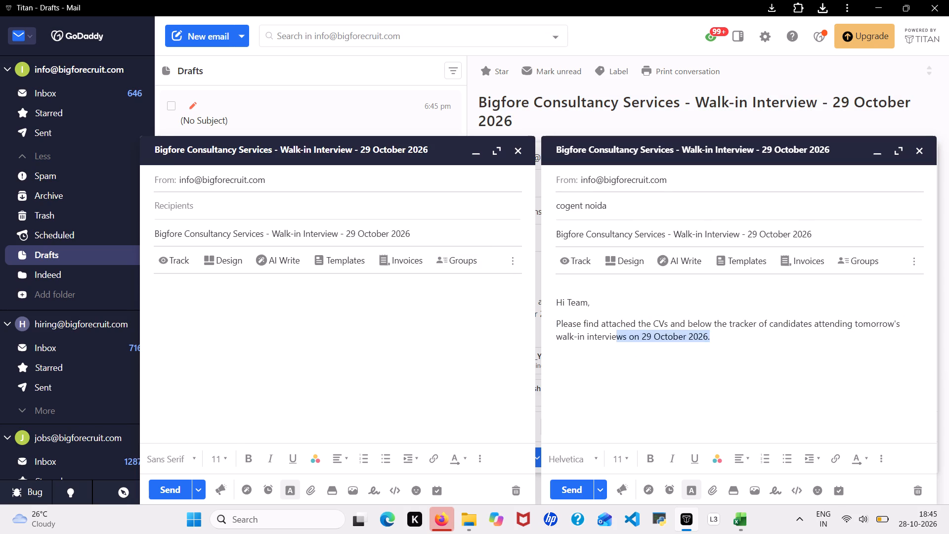
left_click_drag(602, 330, 556, 305)
key("ctrl+c")
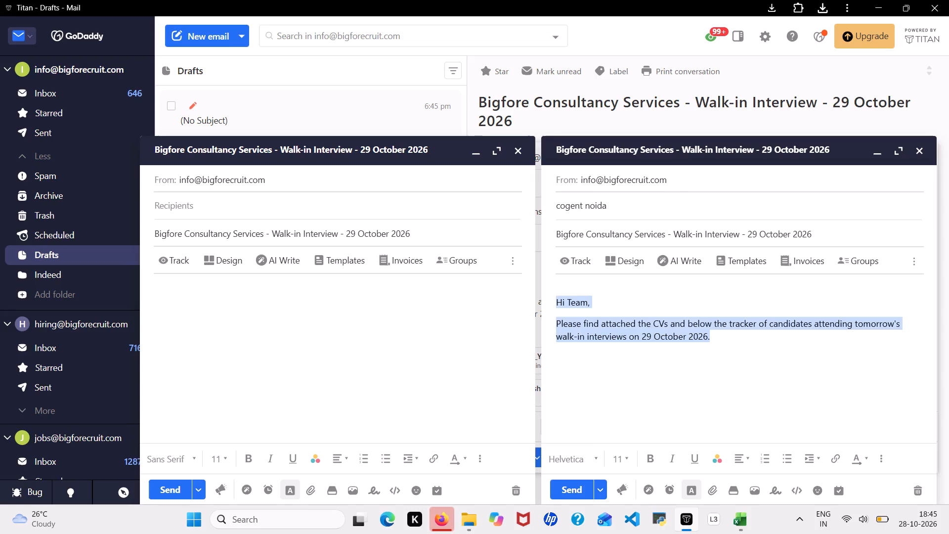
left_click(325, 362)
key("ctrl+v")
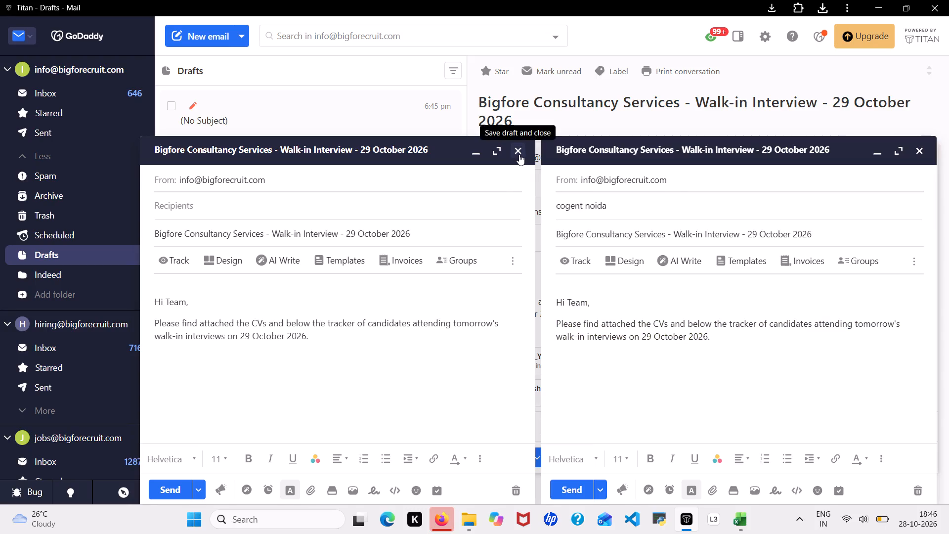
Enter "radical" as the new email's recipient, and save and close that draft.
left_click(398, 207)
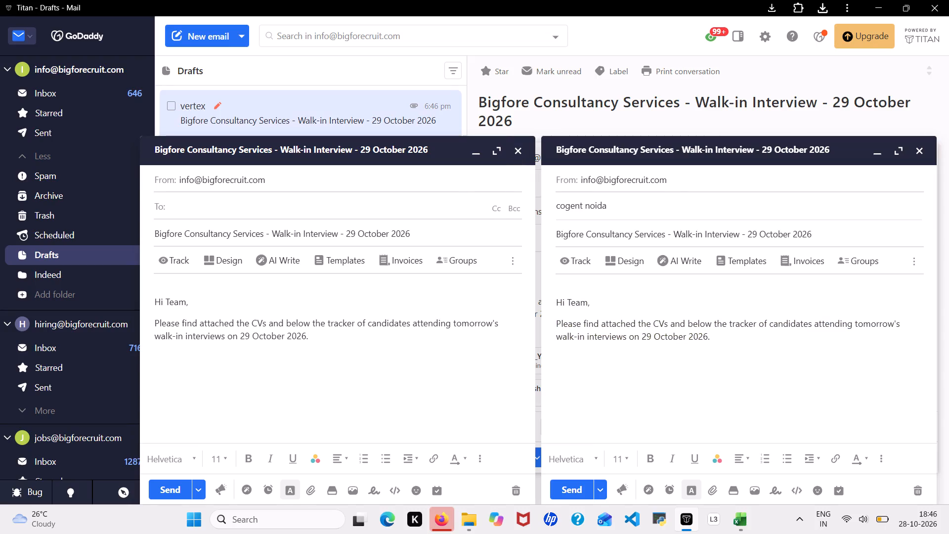
key("r")
type("adical")
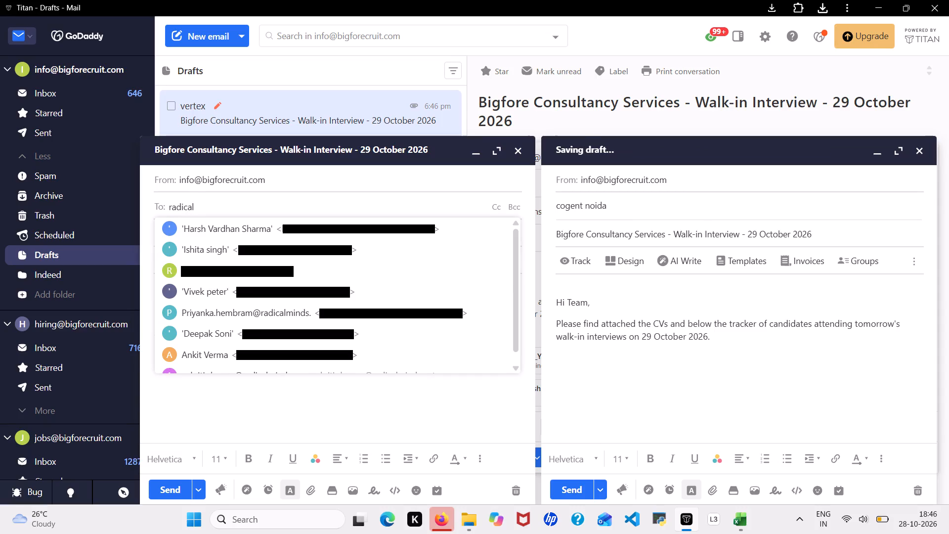
left_click(520, 150)
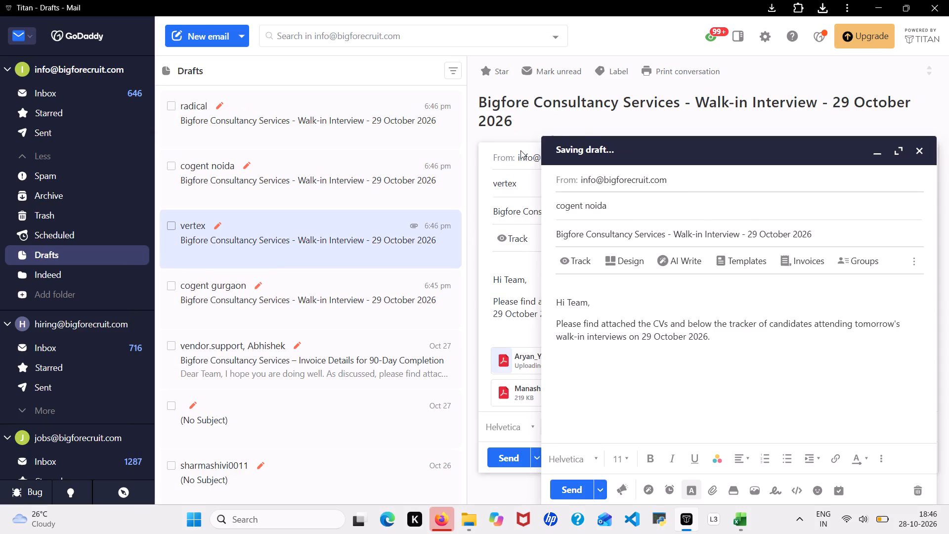
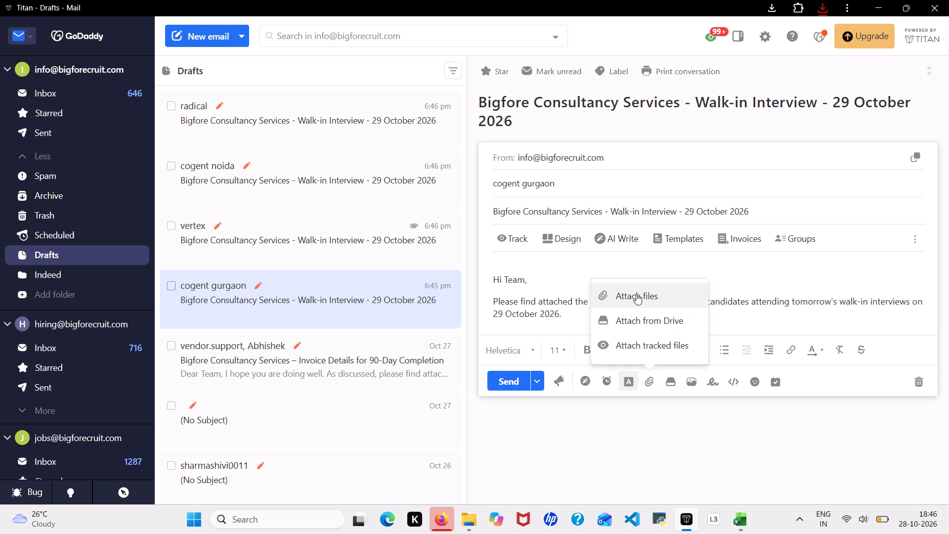
Attach the "Mukesh resume" PDF from the Downloads folder to the cogent gurgaon draft.
left_click(636, 294)
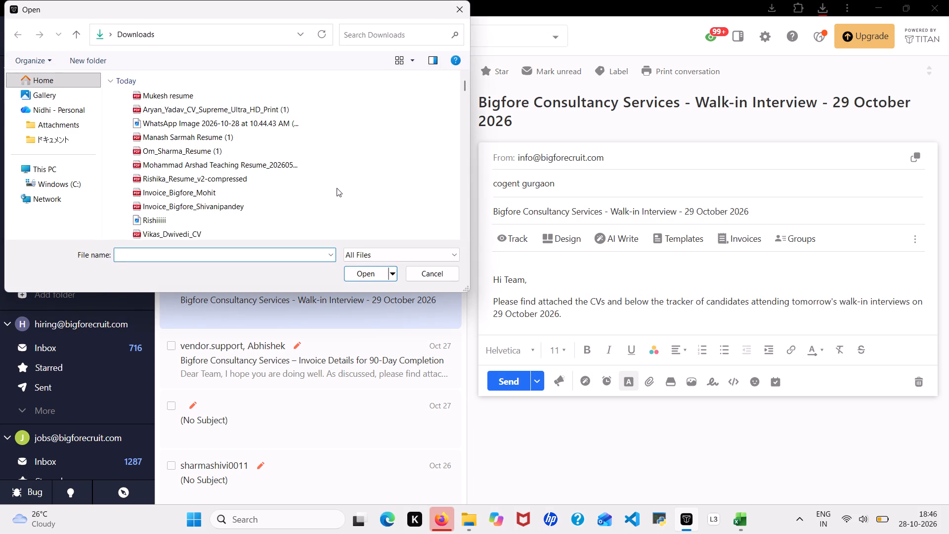
left_click(193, 97)
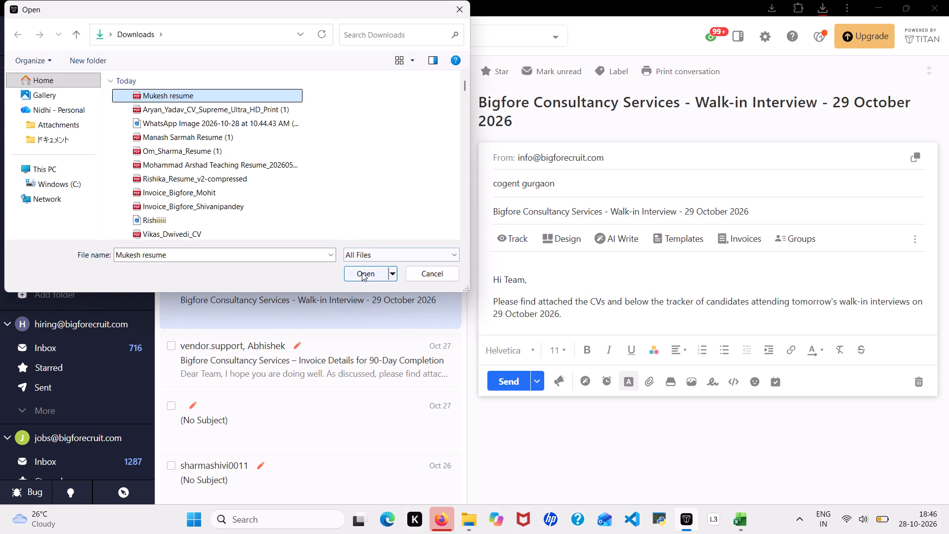
Attach the selected "Mukesh resume" PDF to the cogent gurgaon draft.
left_click(363, 274)
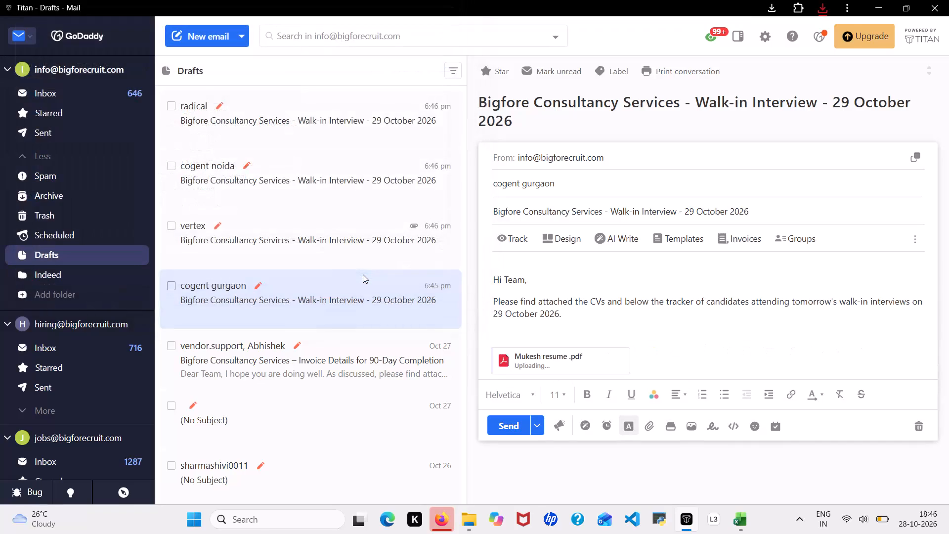
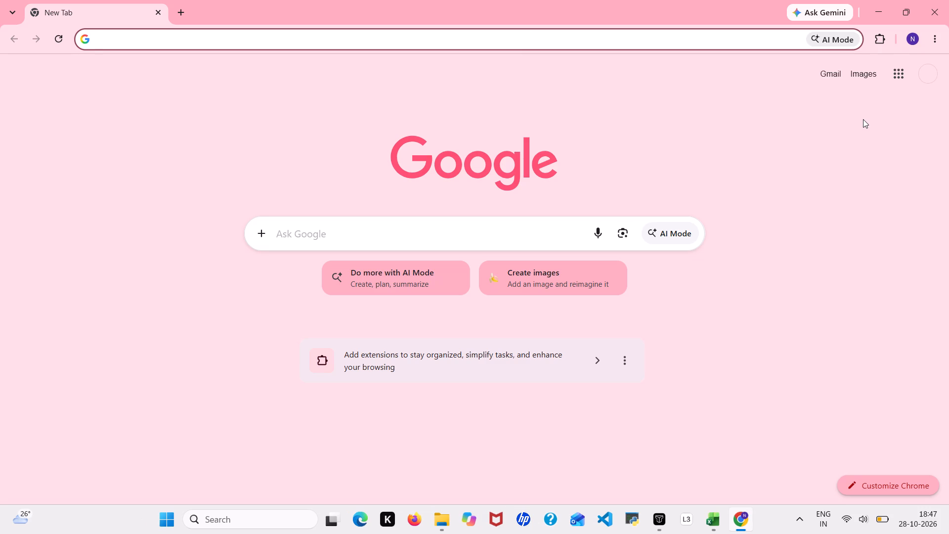
Go to Google Drive and open the shared "Interview Sheet" spreadsheet from the suggested files.
left_click(887, 73)
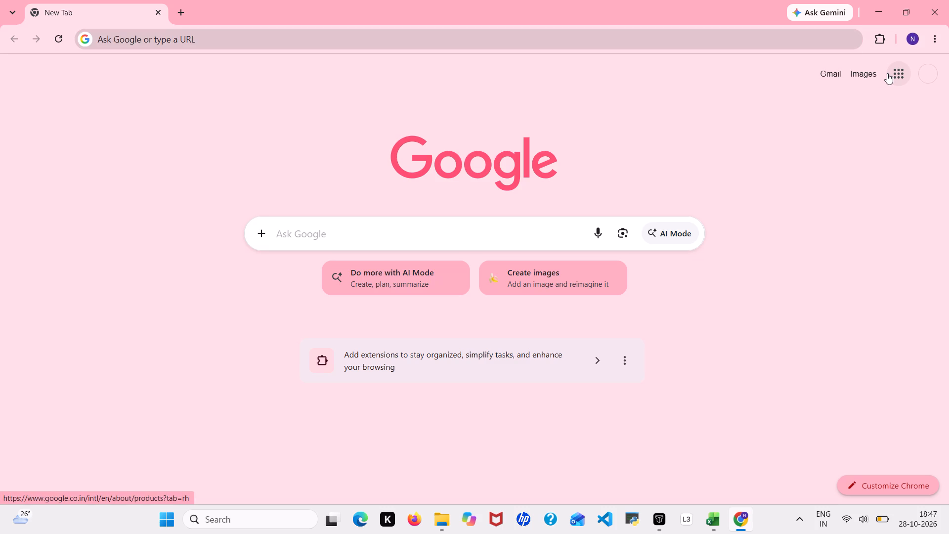
left_click(904, 81)
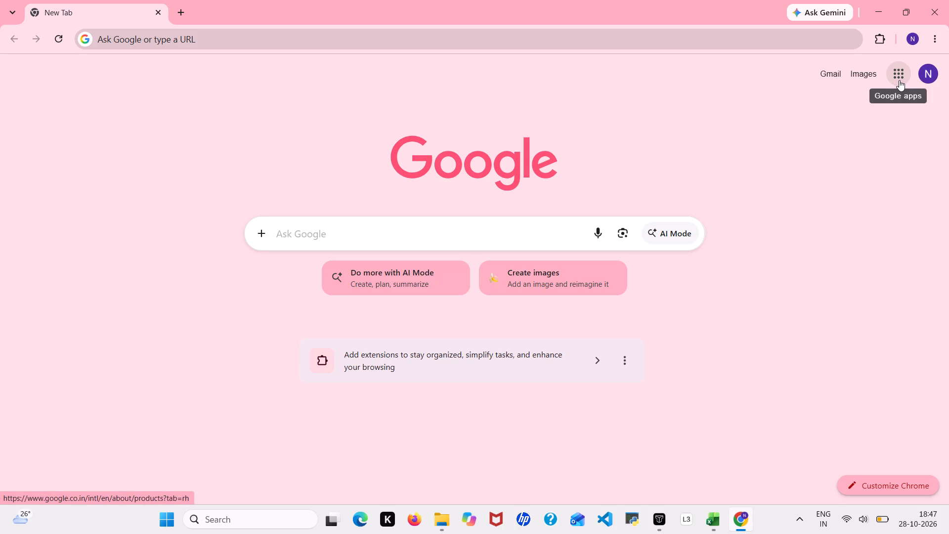
left_click(899, 80)
left_click(832, 174)
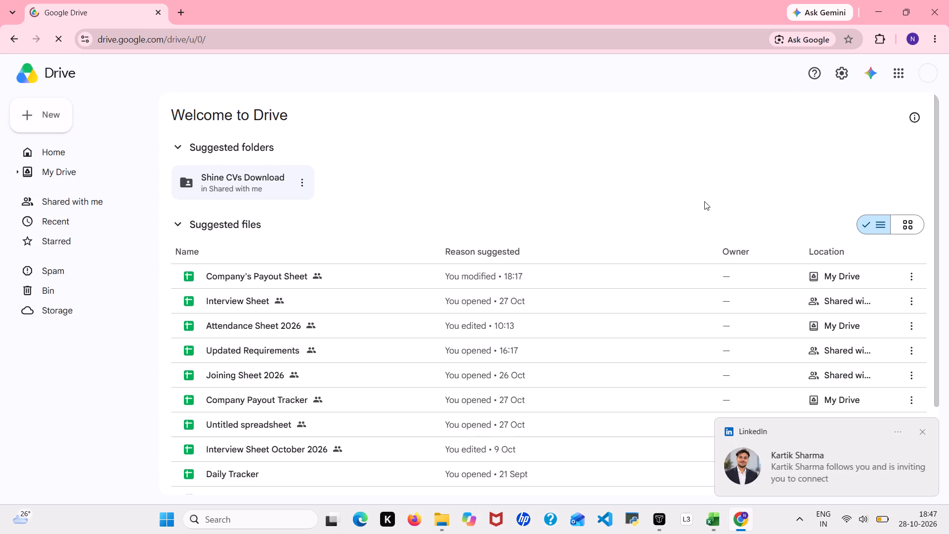
double_click(330, 308)
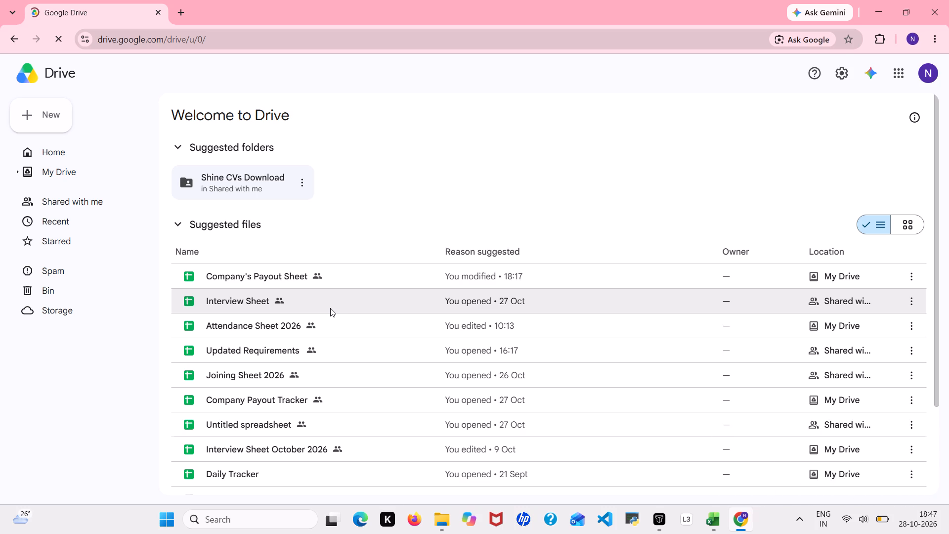
double_click(336, 303)
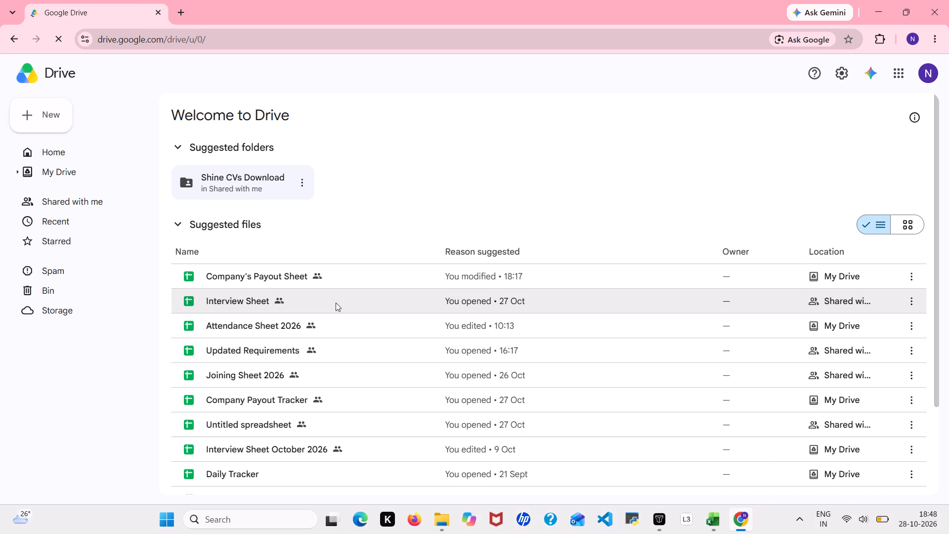
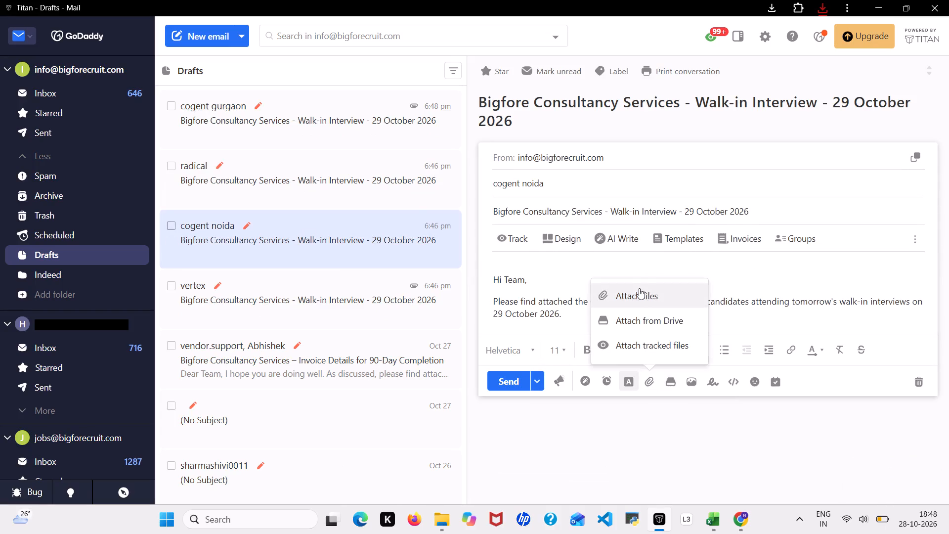
Attach the two newest candidate resume PDFs from the Downloads folder, the FlowCV resume and the Professional Resume, to the cogent noida draft.
left_click(639, 288)
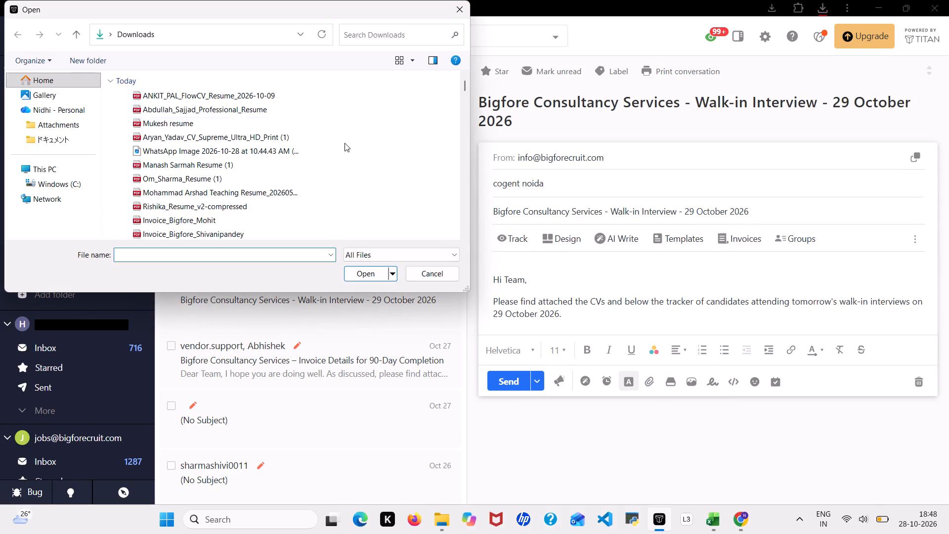
left_click(197, 101)
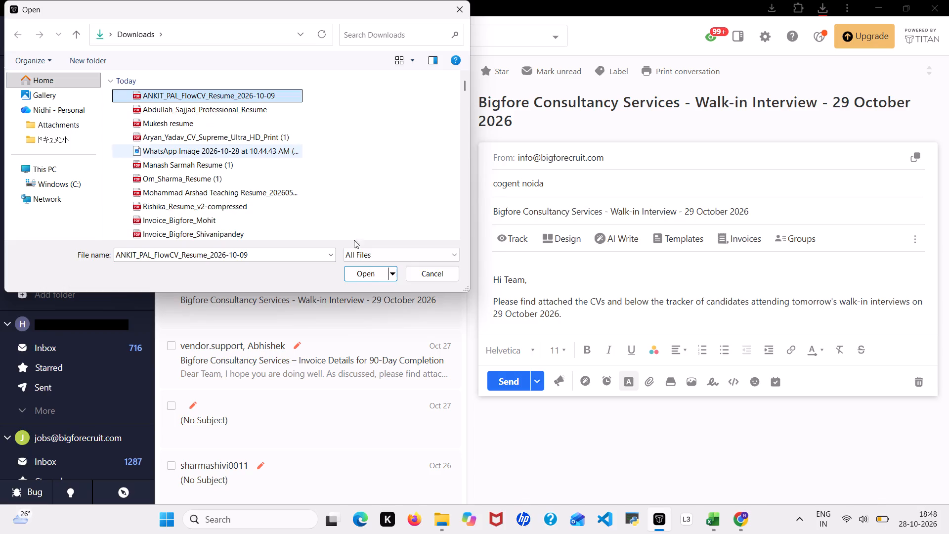
left_click(379, 270)
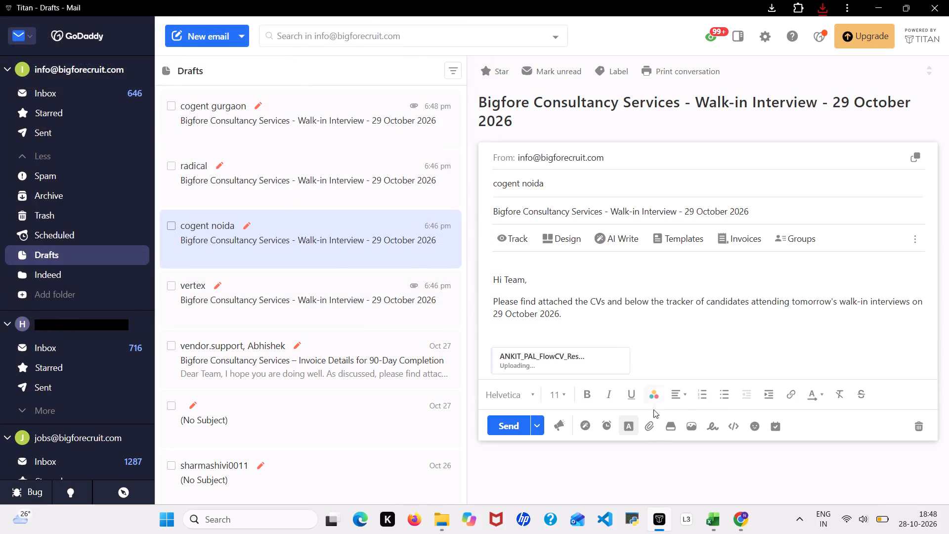
left_click(654, 424)
left_click(645, 344)
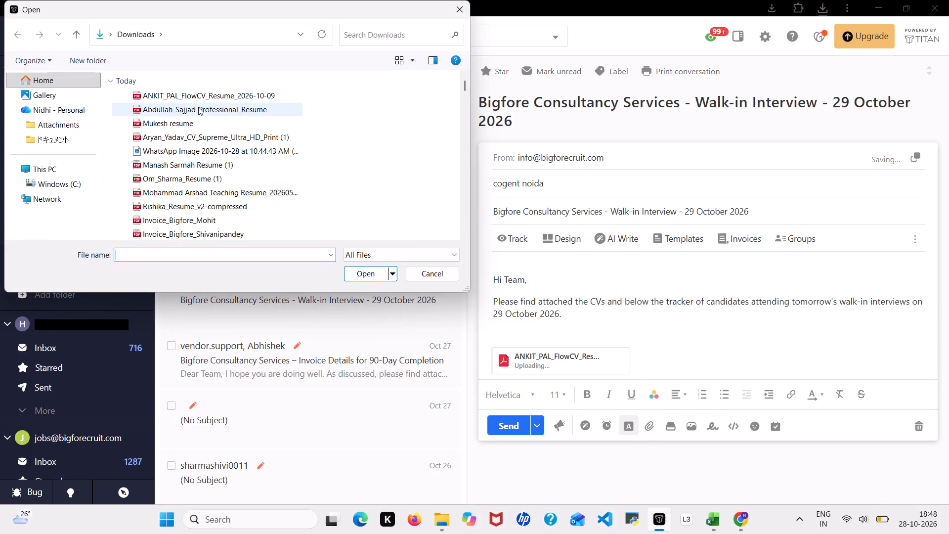
left_click(198, 107)
left_click(373, 276)
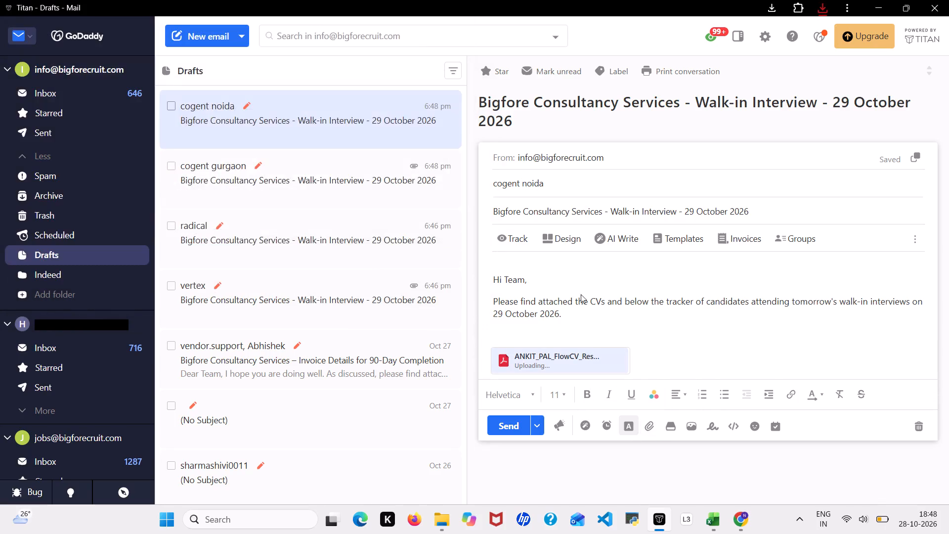
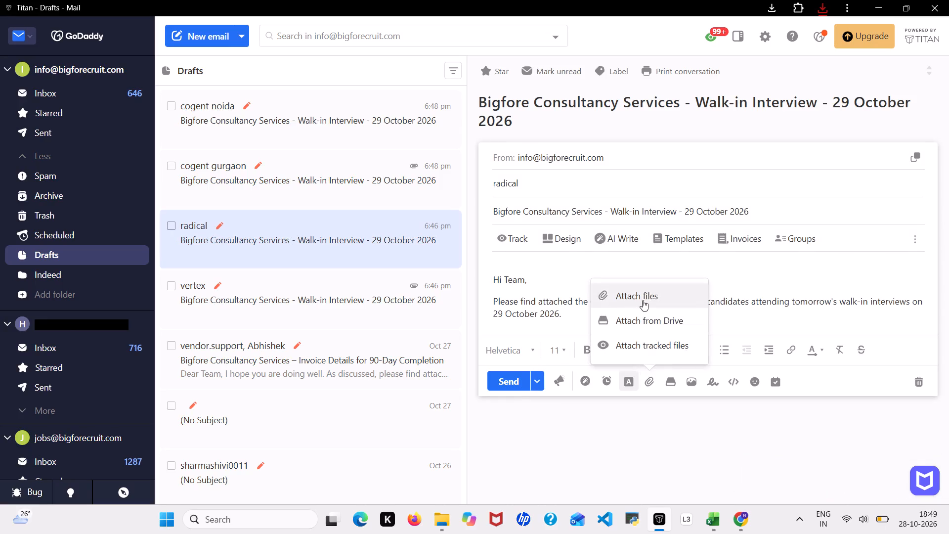
Attach the newest candidate CV PDF from the Downloads folder, the one ending in CV_Final (1), to the radical draft.
left_click(643, 294)
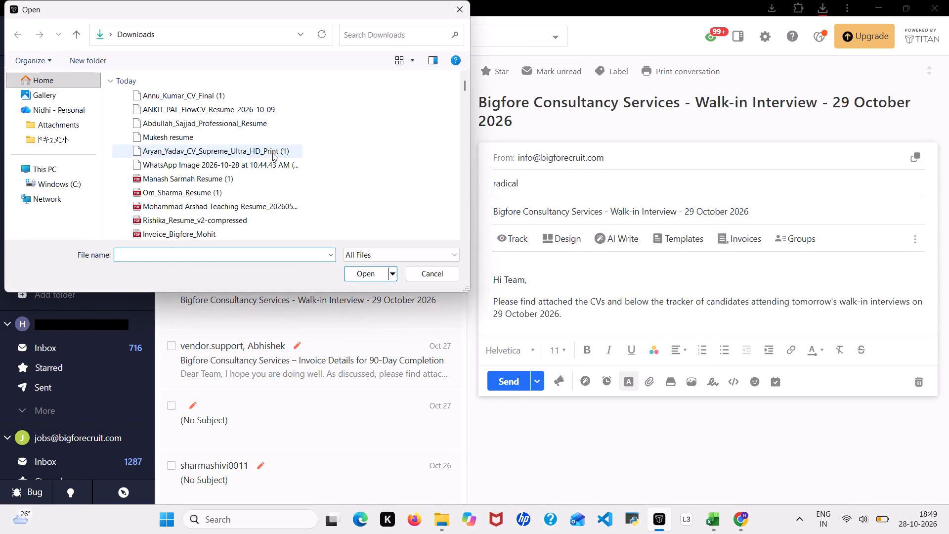
left_click(158, 93)
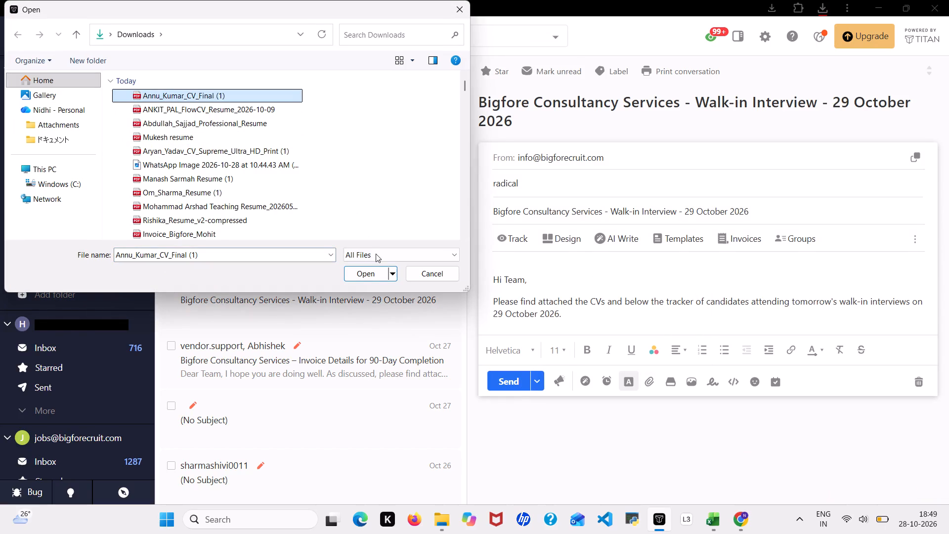
Attach the selected candidate CV PDF, the one ending in CV_Final (1), to the radical draft.
left_click(373, 274)
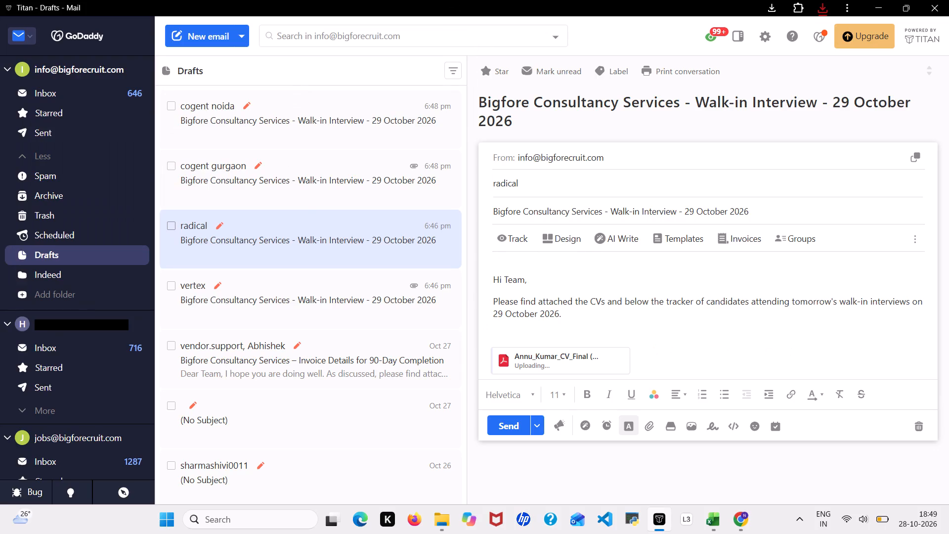
Open the Sent folder of the info mailbox.
left_click(39, 150)
left_click(47, 133)
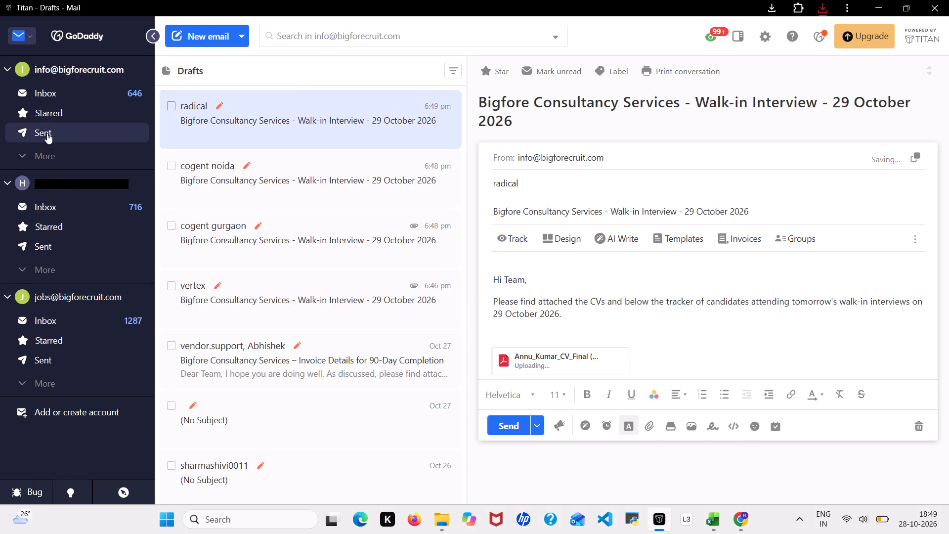
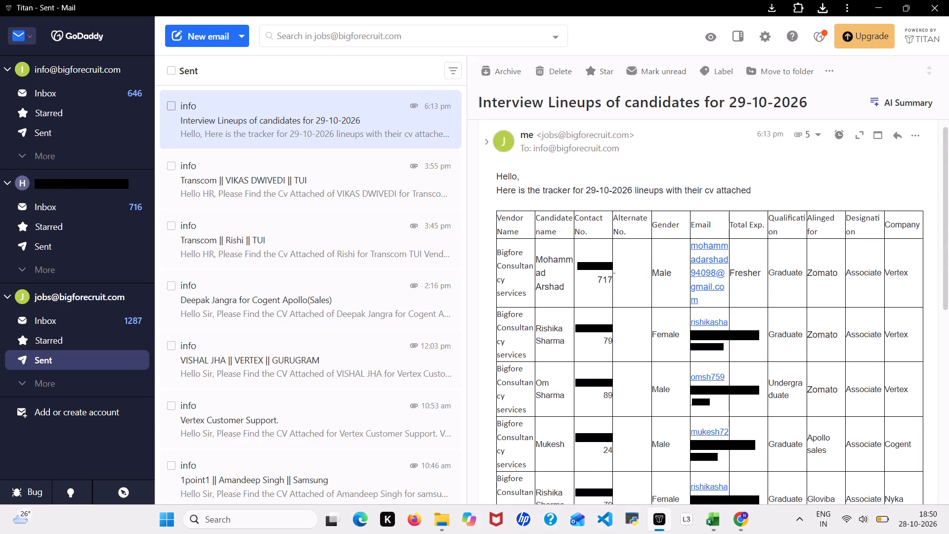
Review the candidate tracker and CV attachments in the sent "Interview Lineups of candidates for 29-10-2026" email.
scroll(631, 273, "down", 2)
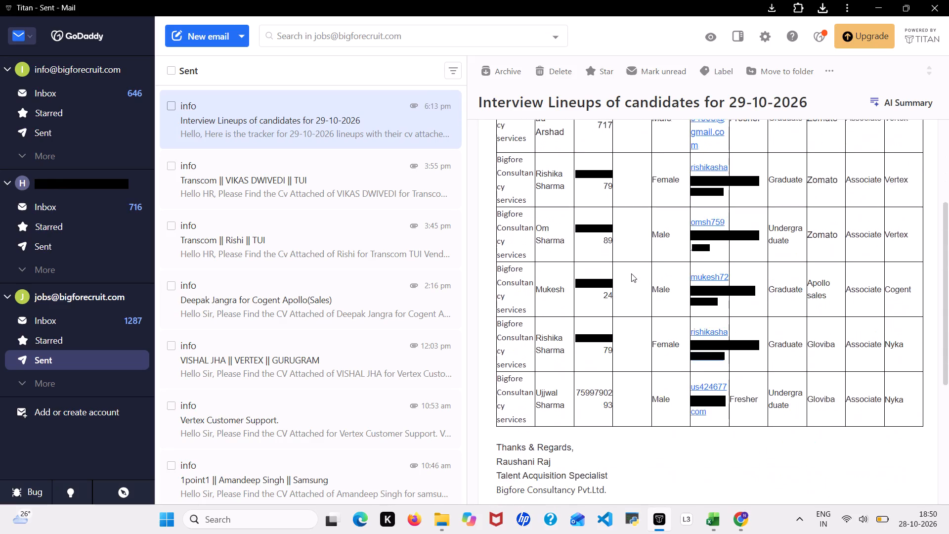
scroll(631, 273, "down", 3)
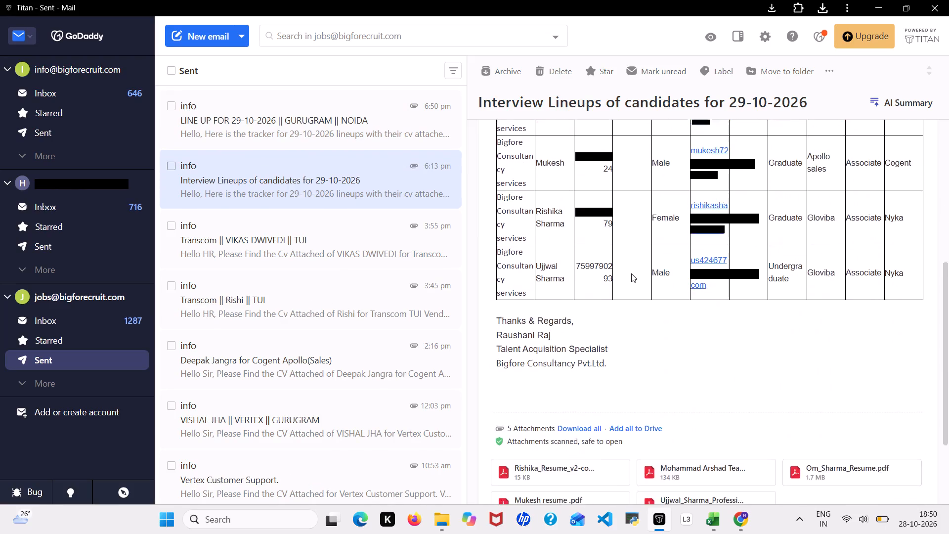
scroll(631, 273, "up", 4)
Open the newest sent email, "LINE UP FOR 29-10-2026 || GURUGRAM || NOIDA", in the jobs account.
left_click(362, 122)
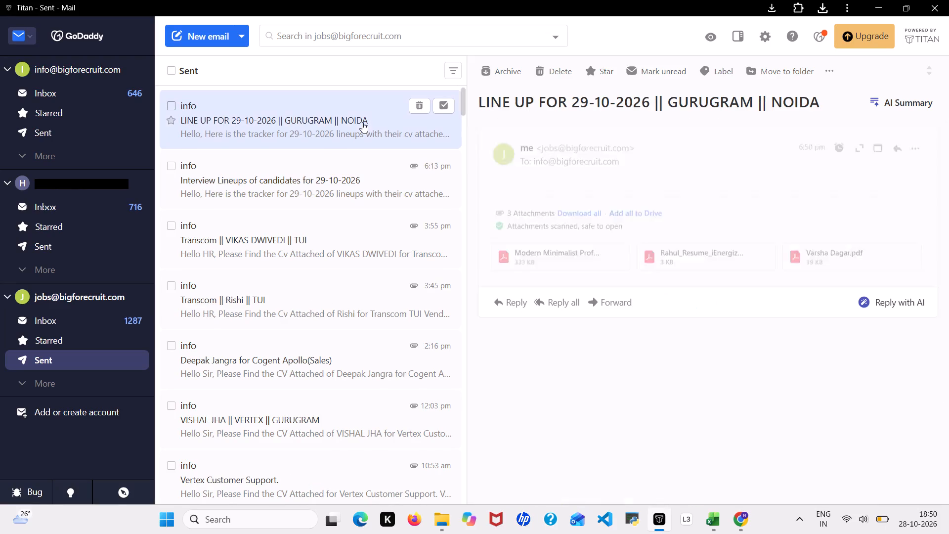
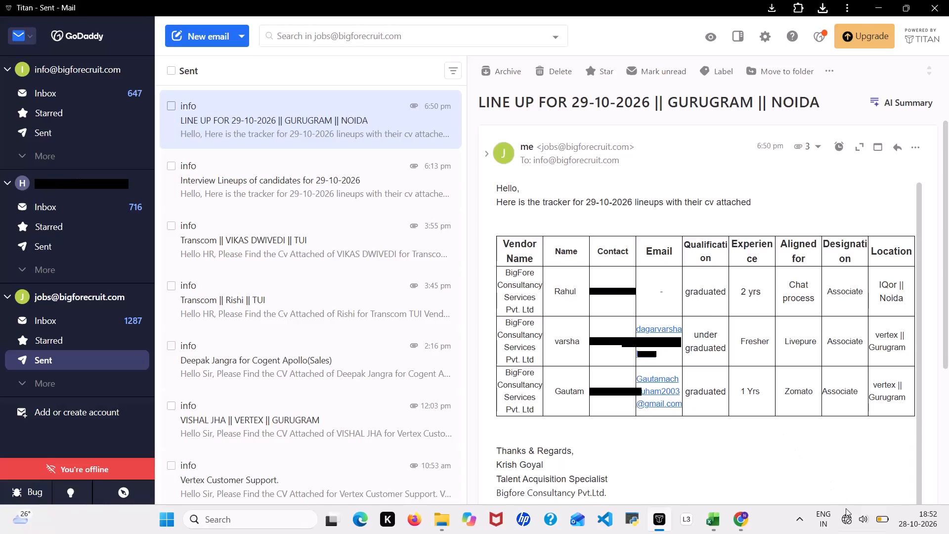
Restore the internet connection by rescanning the available Wi-Fi networks and checking that the laptop joins the OPPO A3 Pro 5G network.
left_click(846, 518)
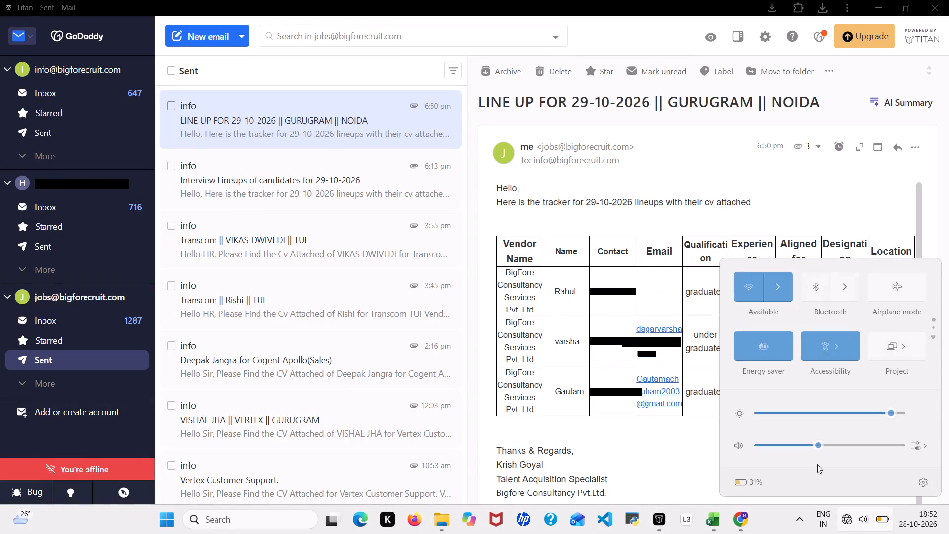
left_click(774, 278)
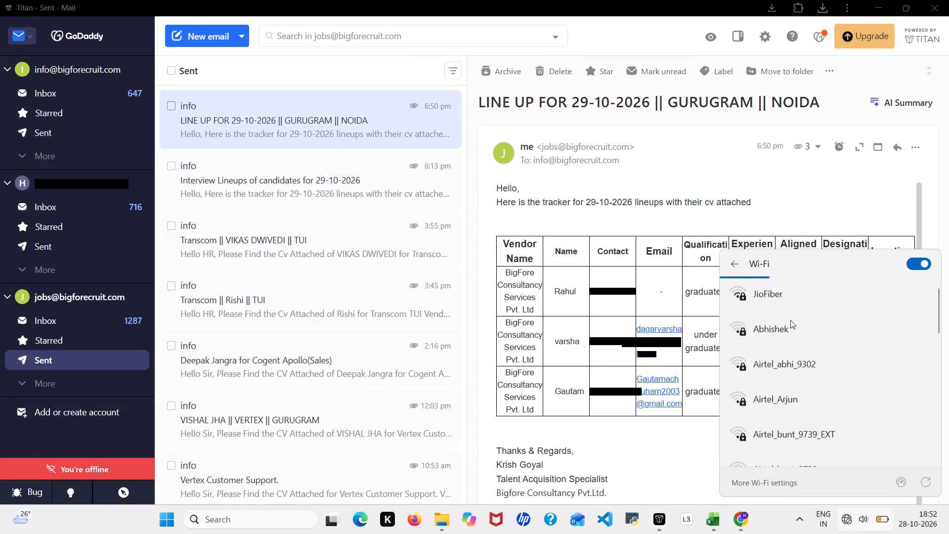
scroll(812, 360, "down", 3)
scroll(812, 360, "up", 13)
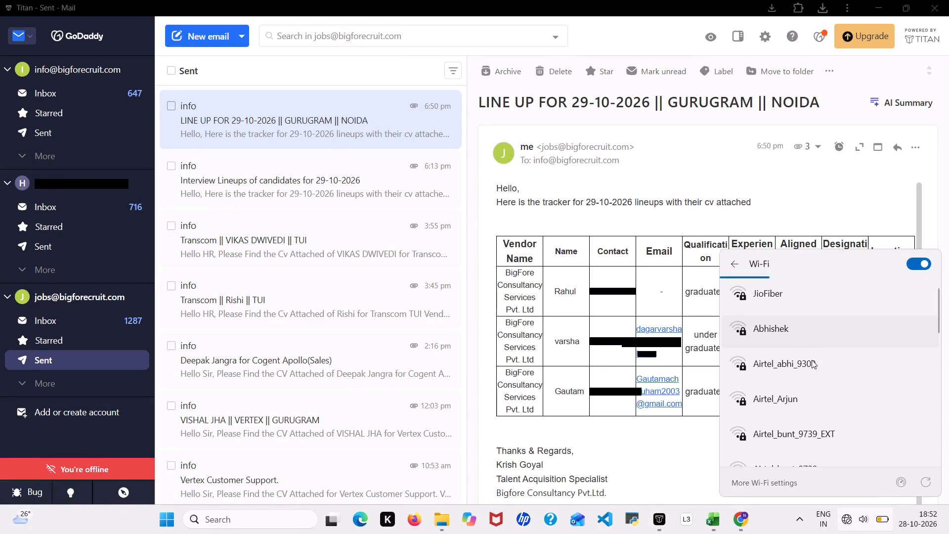
left_click(927, 481)
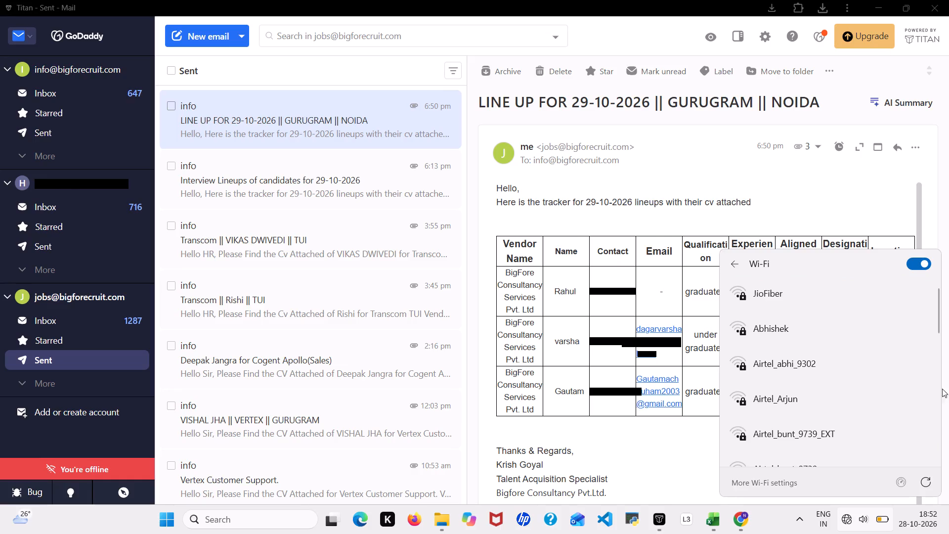
left_click(787, 208)
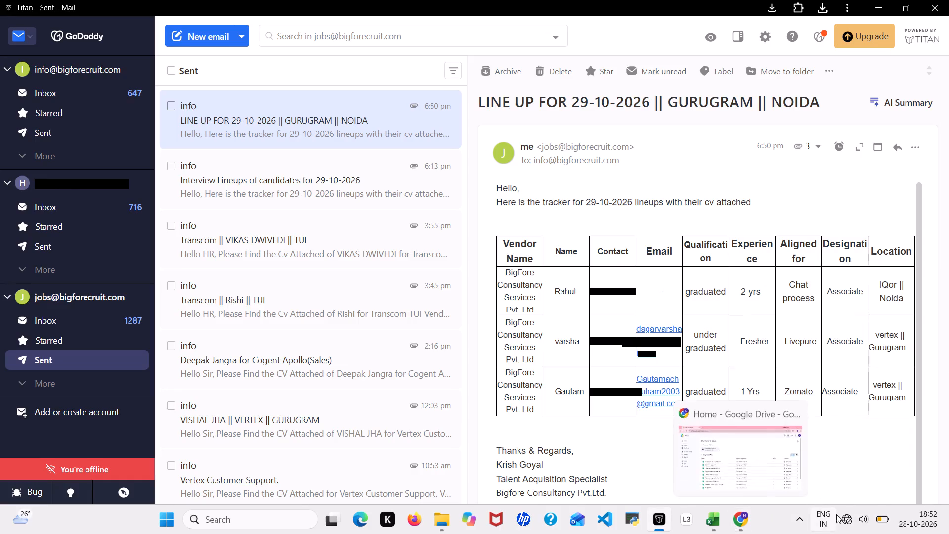
left_click(848, 522)
left_click(768, 298)
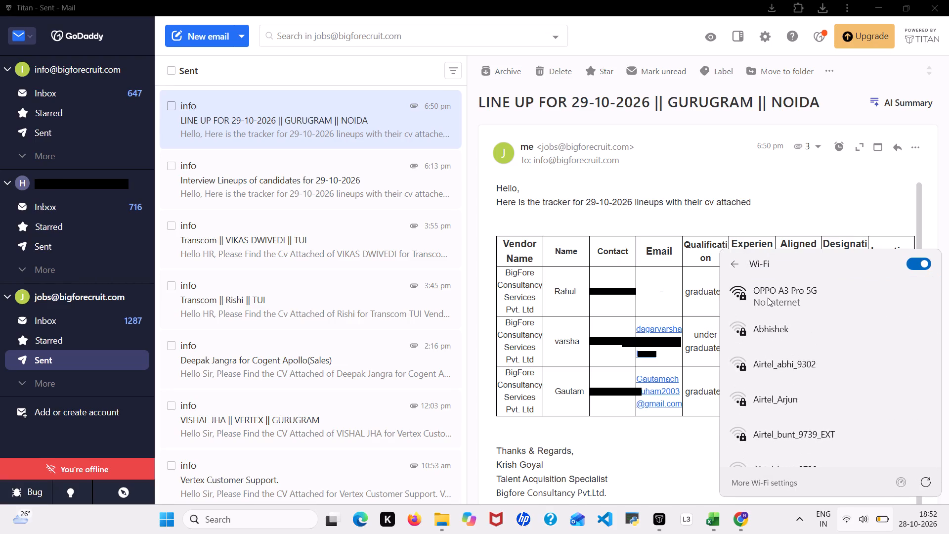
left_click(733, 206)
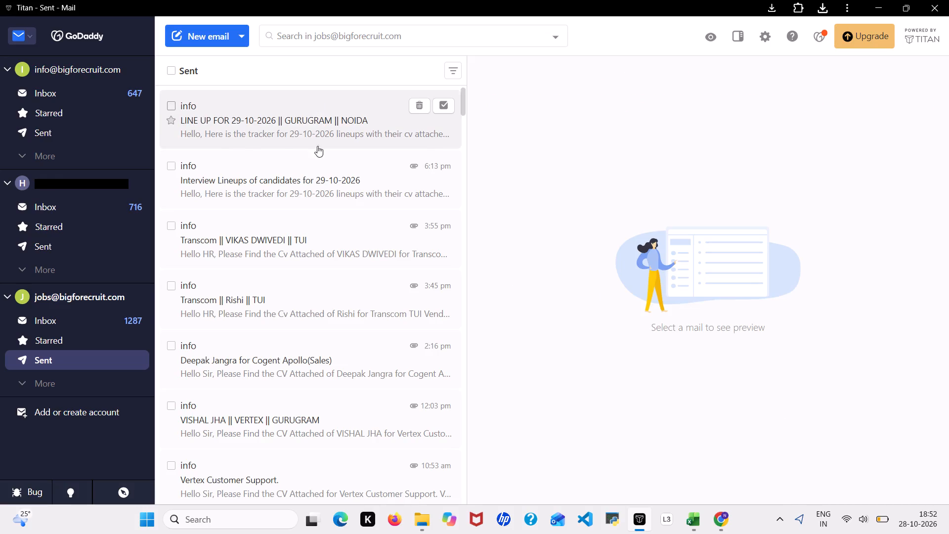
Reopen the sent email "LINE UP FOR 29-10-2026 || GURUGRAM || NOIDA" to view its candidate tracker.
left_click(317, 135)
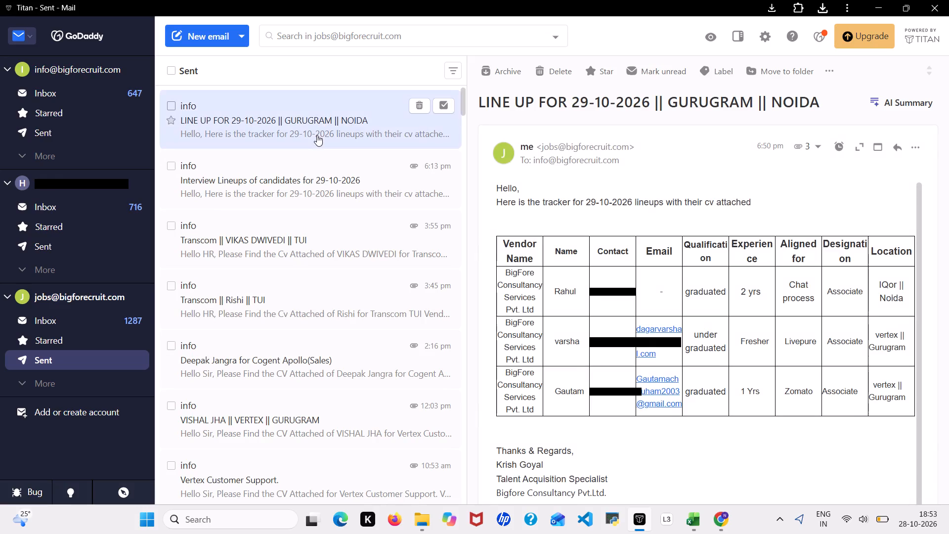
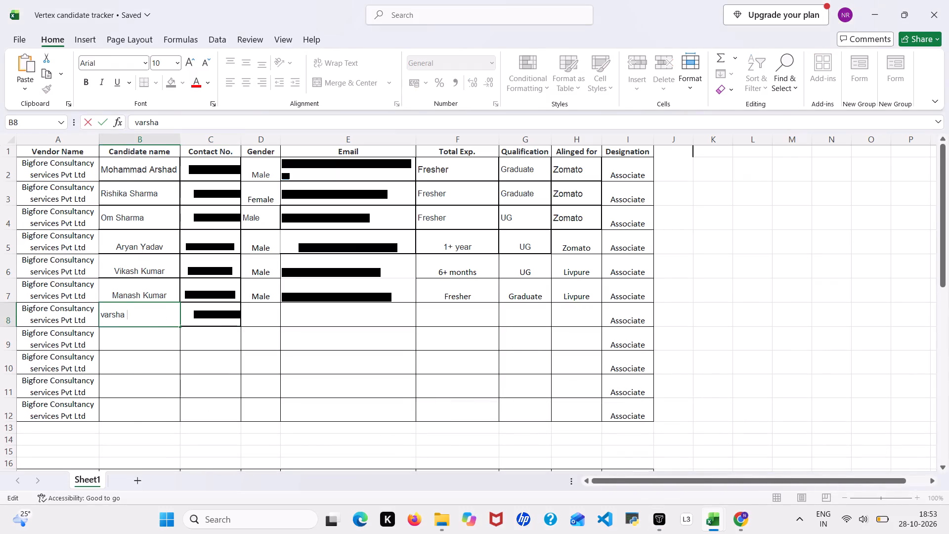
Complete the candidate's name with the surname in row 8 of the Vertex candidate tracker and correct the first name's initial letter.
type("Dagar")
left_click(106, 316)
key("BackSpace")
key("v")
key("BackSpace")
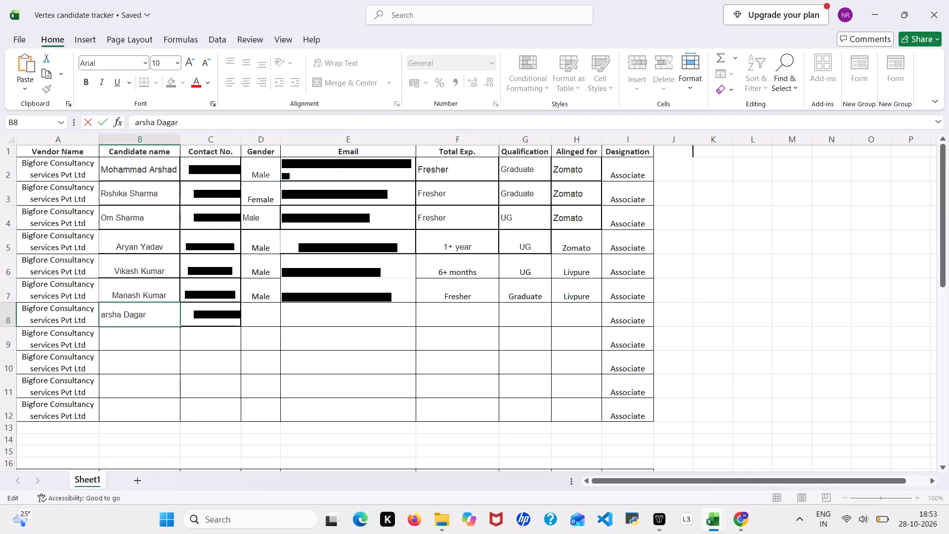
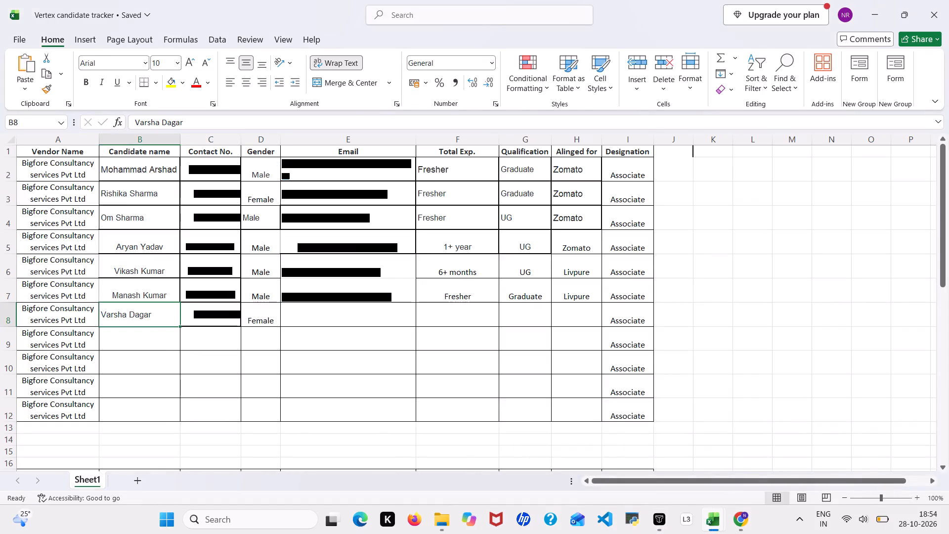
Bottom-align the candidate name and contact number cells in row 8 of the Vertex candidate tracker.
left_click_drag(214, 321, 159, 318)
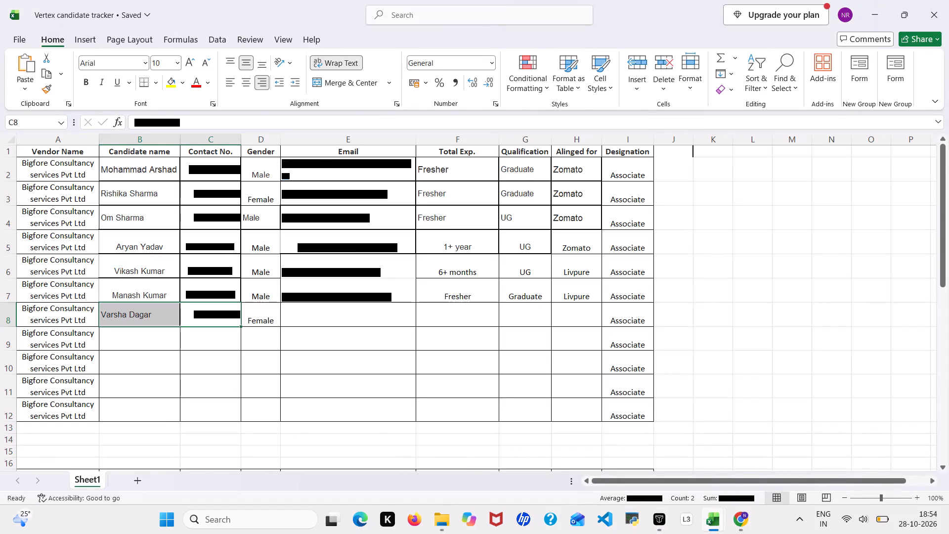
left_click(251, 61)
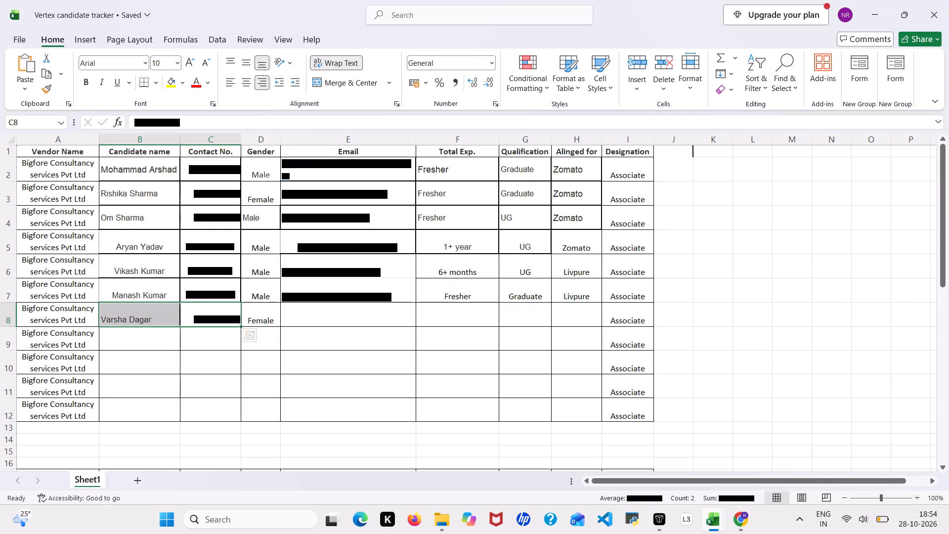
Complete the row 8 candidate's details with the copied email address, experience Fresher, qualification UG and Livpure as the aligned process.
left_click(369, 312)
key("ctrl+v")
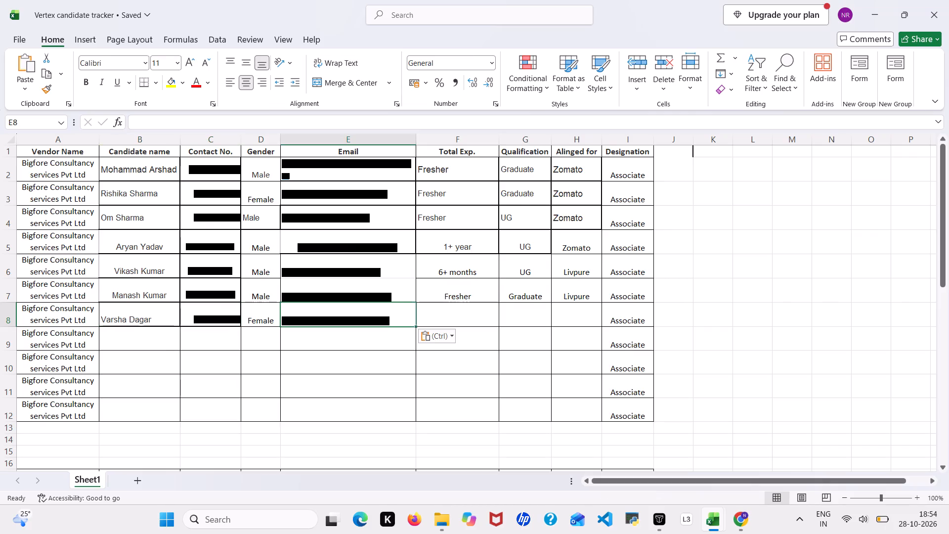
key("Right")
key("shift+f")
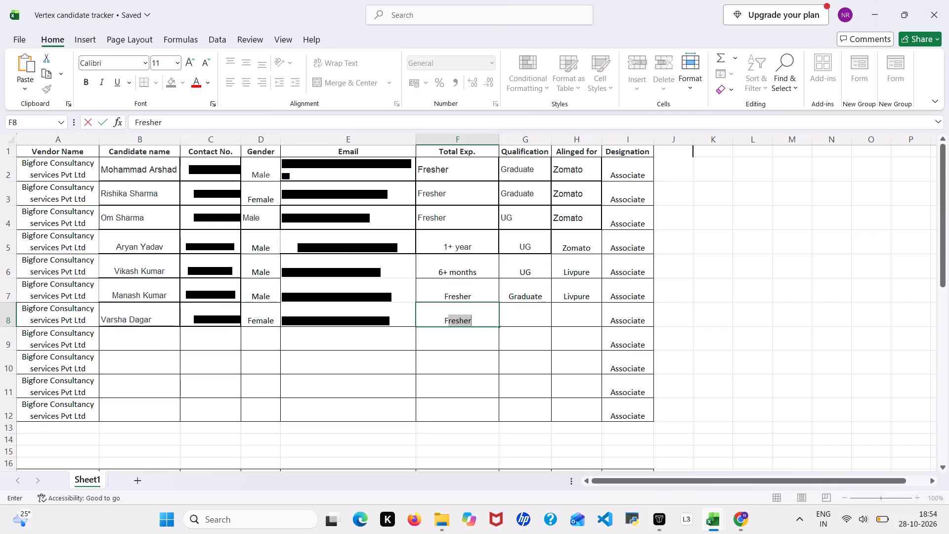
key("Right")
key("shift+u")
key("Right")
key("shift+l")
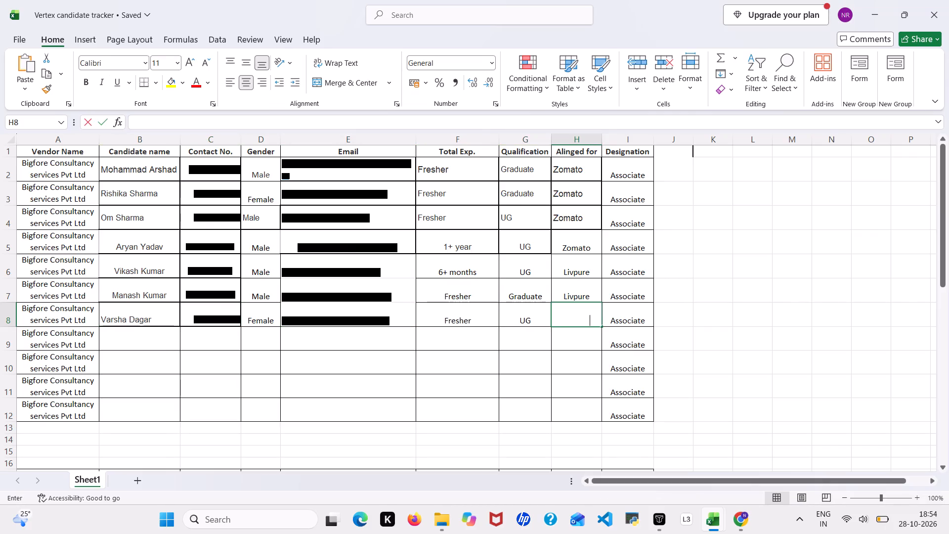
key("Down")
Go to the empty candidate name cell in row 9 for the next candidate's entry.
key("Left")
key("Left")
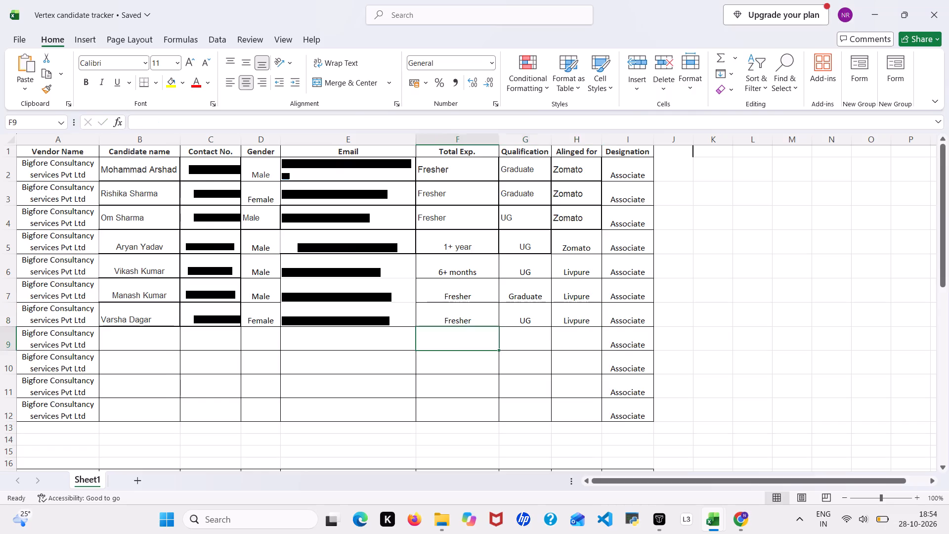
key("Left")
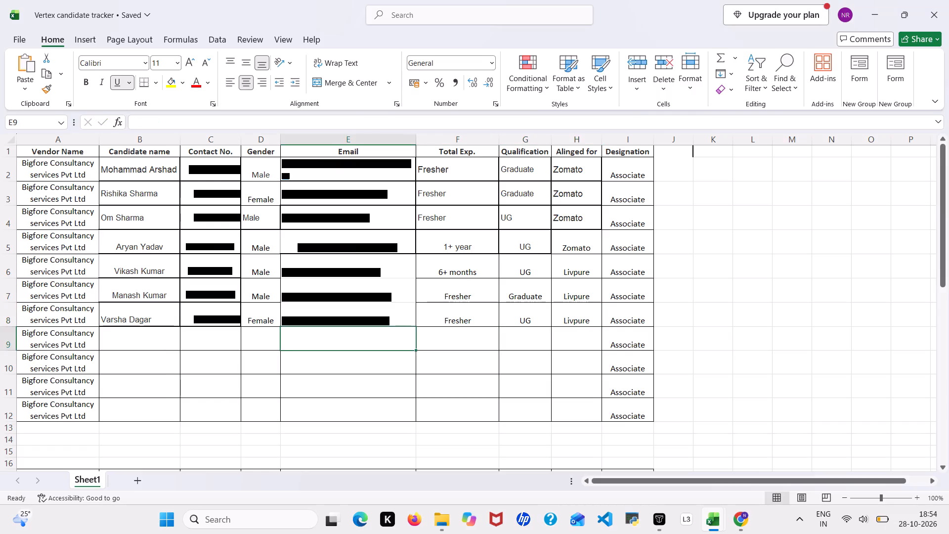
key("Left")
key("Left")
key("Left")
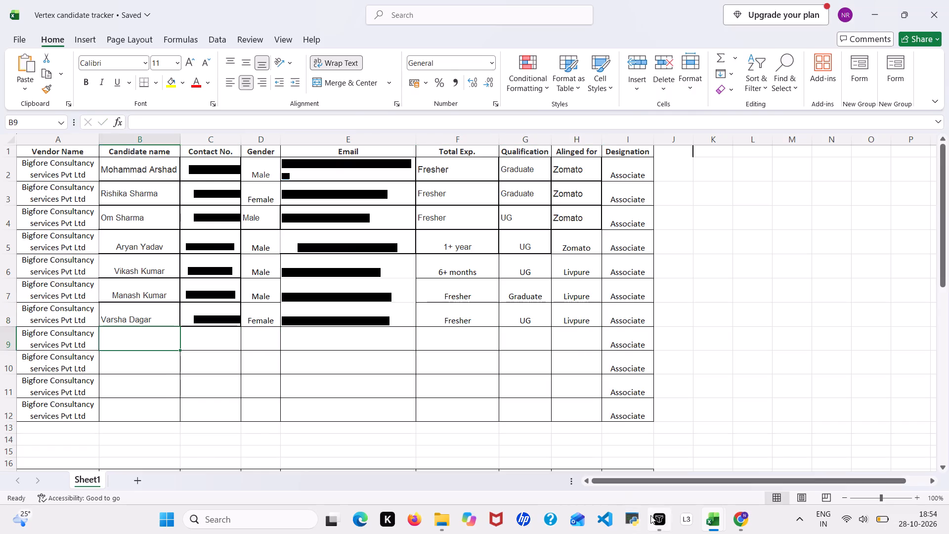
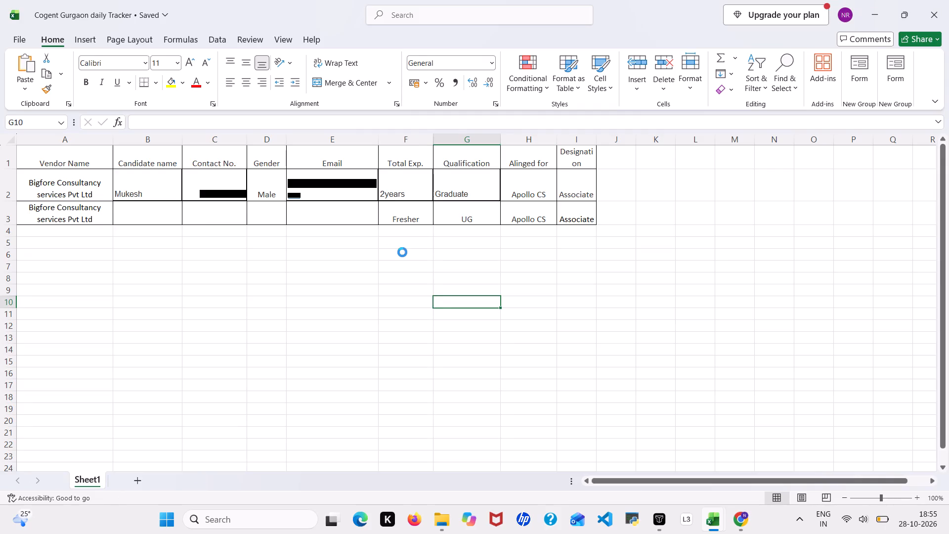
Clear the old candidate names, contact numbers, genders and emails from rows 2 to 5 of the iQor Daily Tracker.
left_click(431, 315)
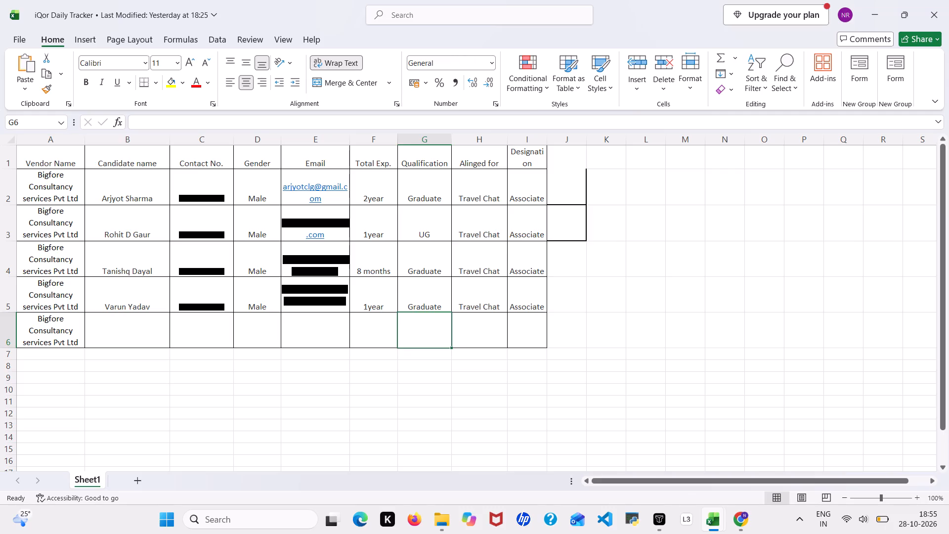
left_click_drag(346, 306, 143, 199)
key("Delete")
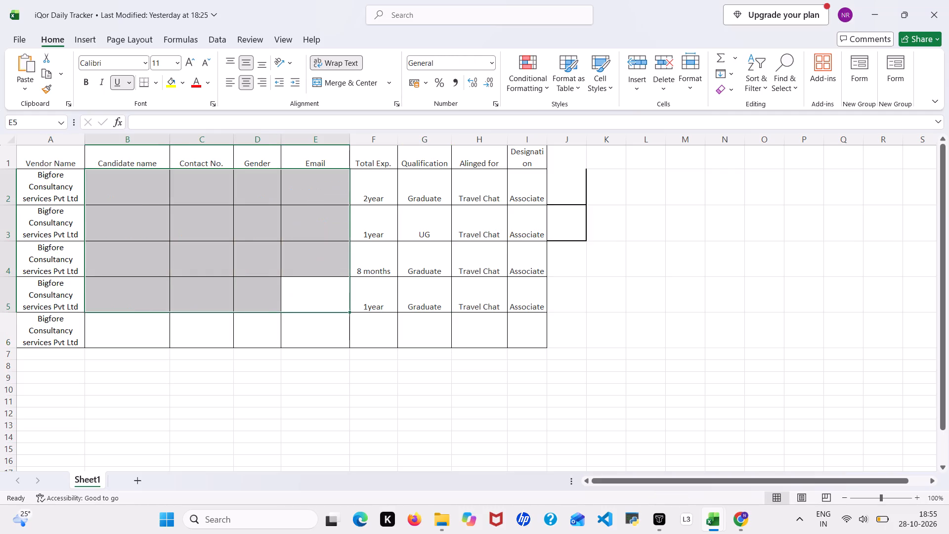
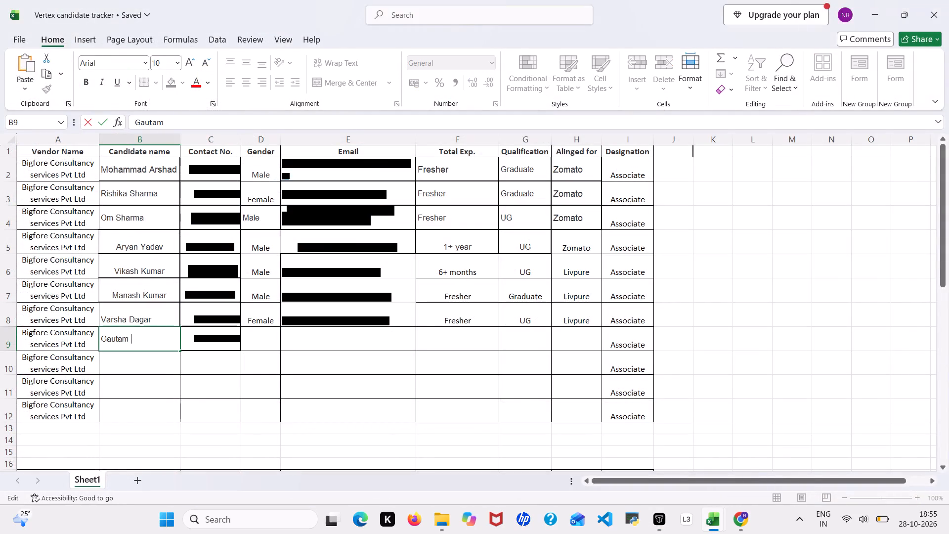
Complete the candidate's surname in row 9 of the Vertex candidate tracker and enter Male as the gender.
type("hauhan")
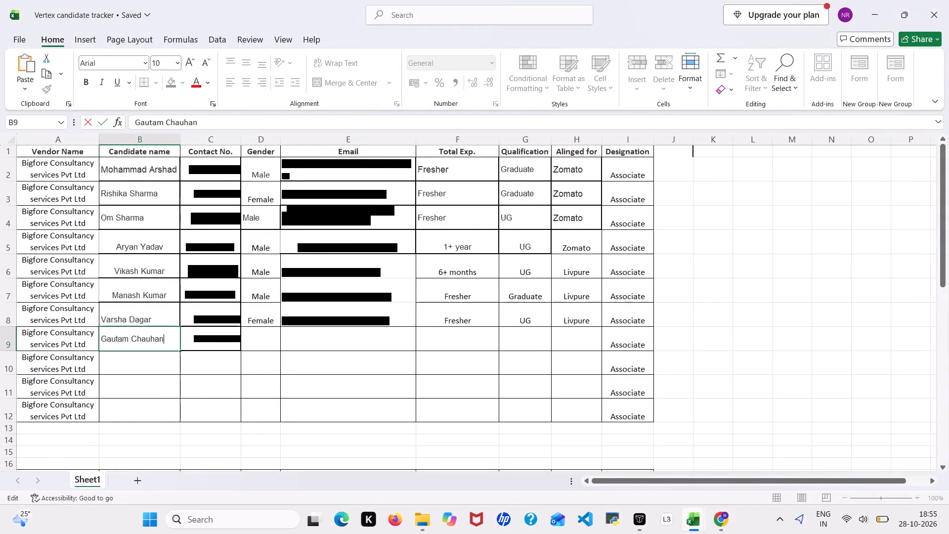
key("Right")
key("Right")
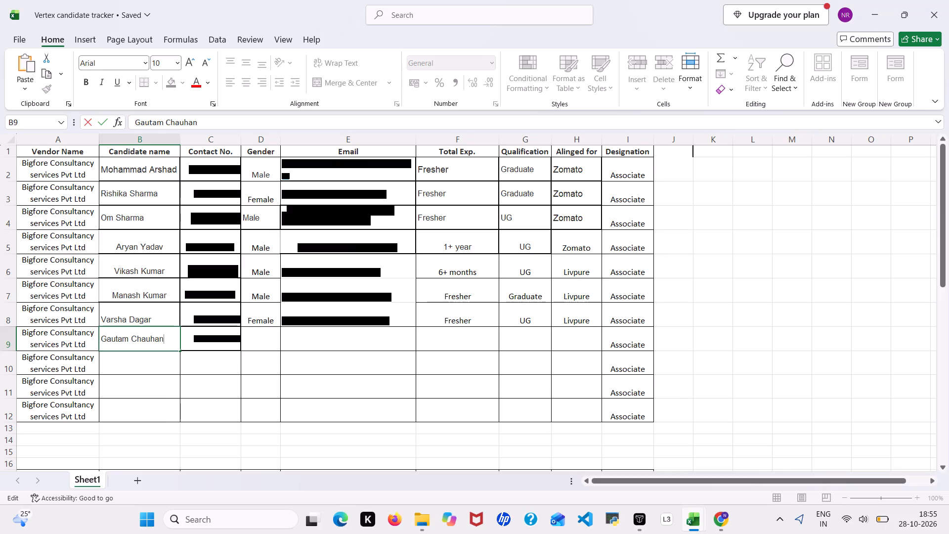
left_click(256, 342)
key("shift+m")
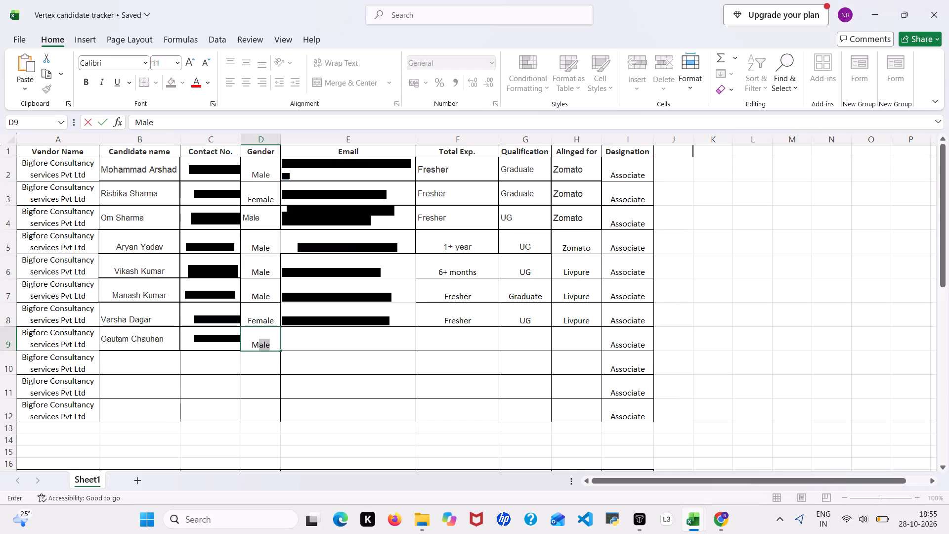
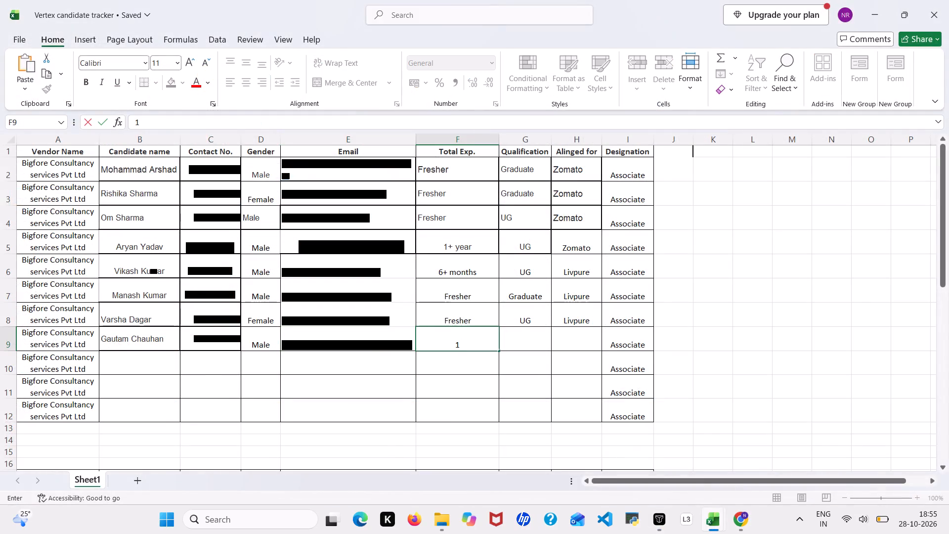
Complete row 9 of the Vertex candidate tracker with 1 year total experience, Graduate qualification and Zomato as the aligned process.
type("year")
key("Right")
key("g")
key("Right")
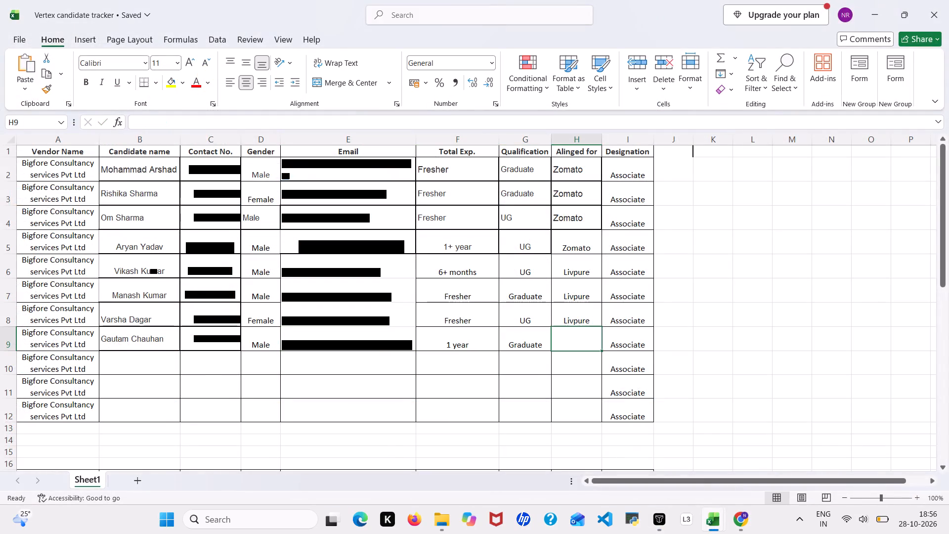
key("shift+z")
key("Down")
key("Left")
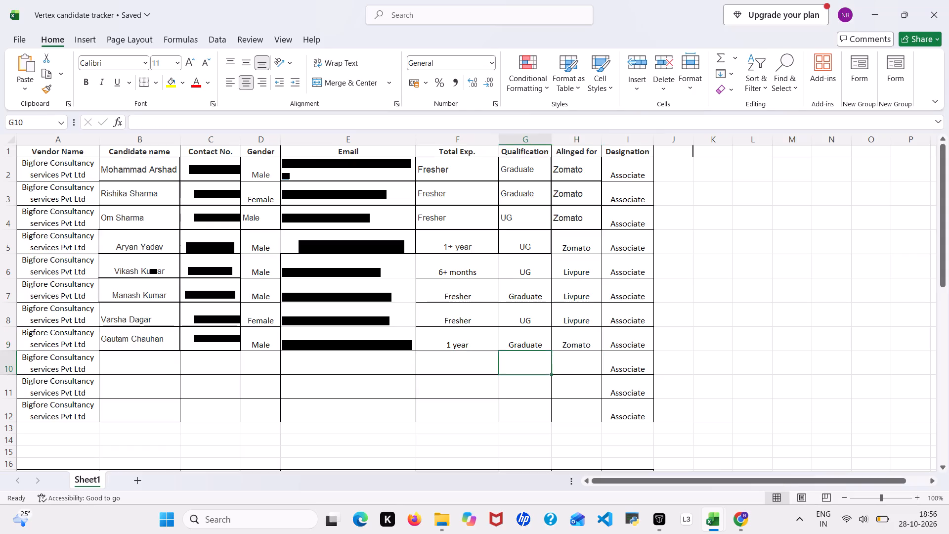
key("Left")
key("Left")
key("Left")
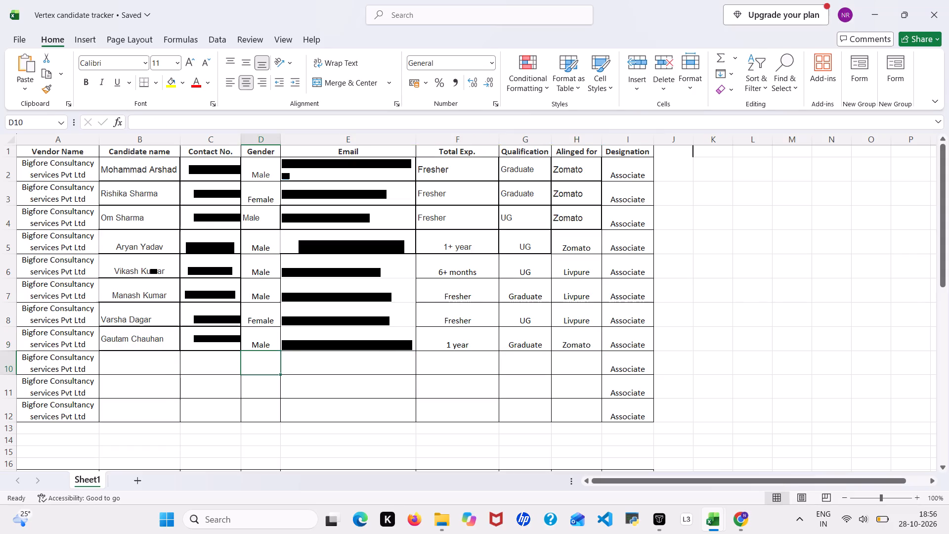
Bottom-align the candidate names and contact numbers in rows 8 and 9.
left_click_drag(231, 344, 153, 318)
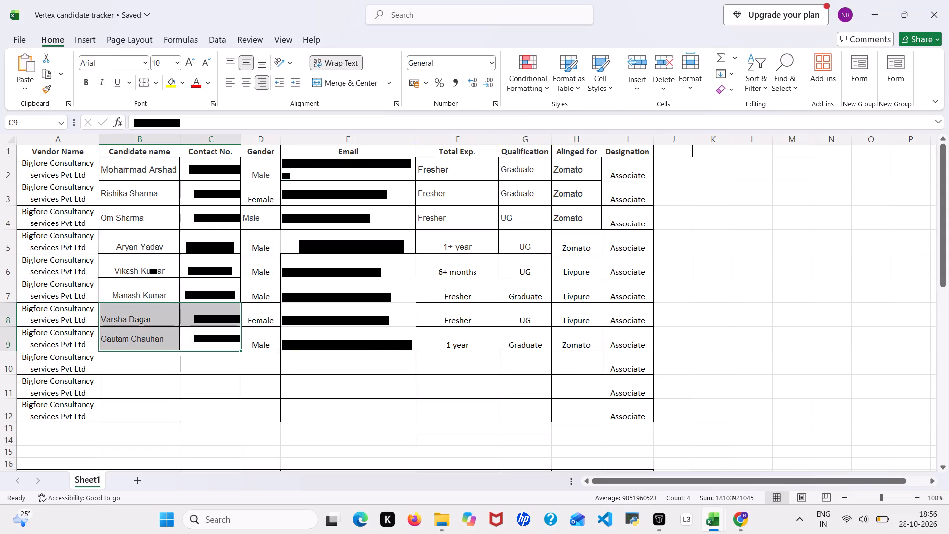
left_click(245, 59)
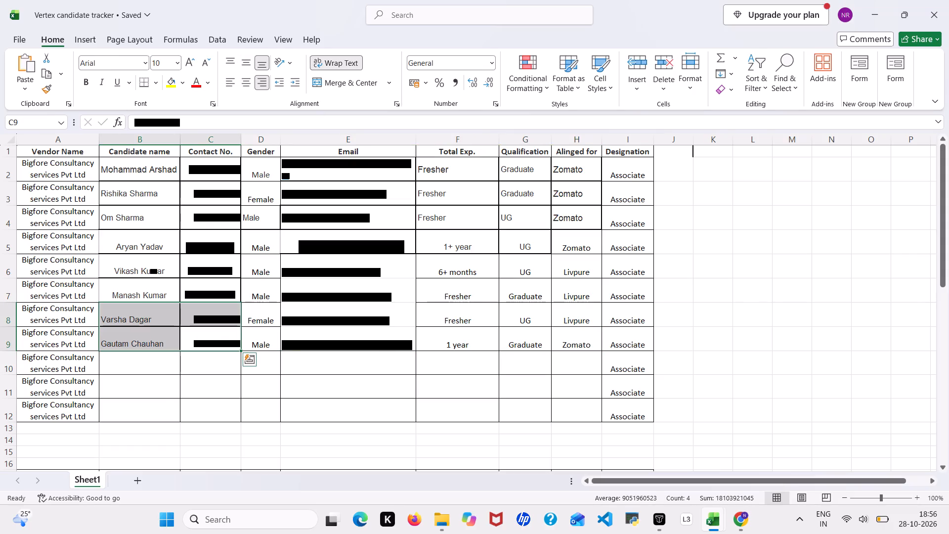
Bottom-align all the candidate names in rows 2 to 9 of the Candidate name column.
left_click(132, 209)
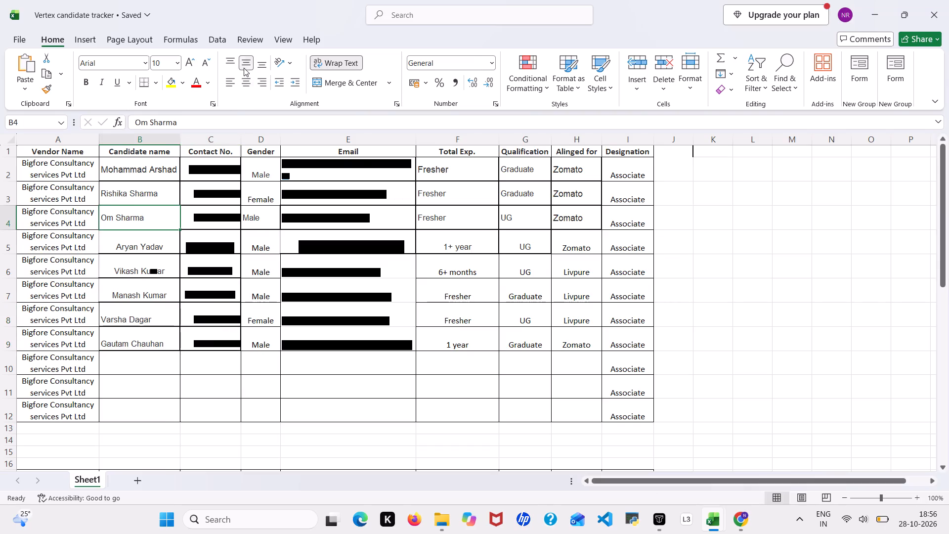
left_click(244, 67)
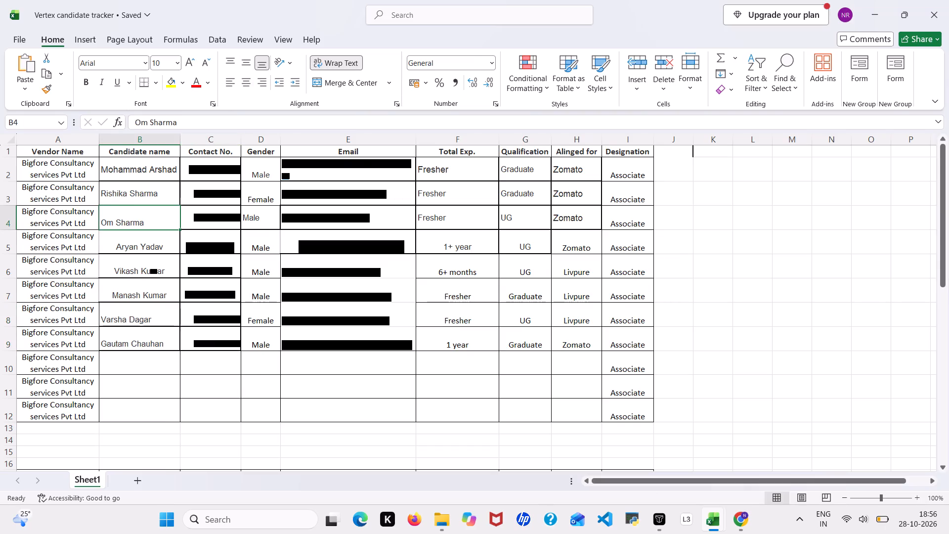
left_click_drag(155, 334, 149, 184)
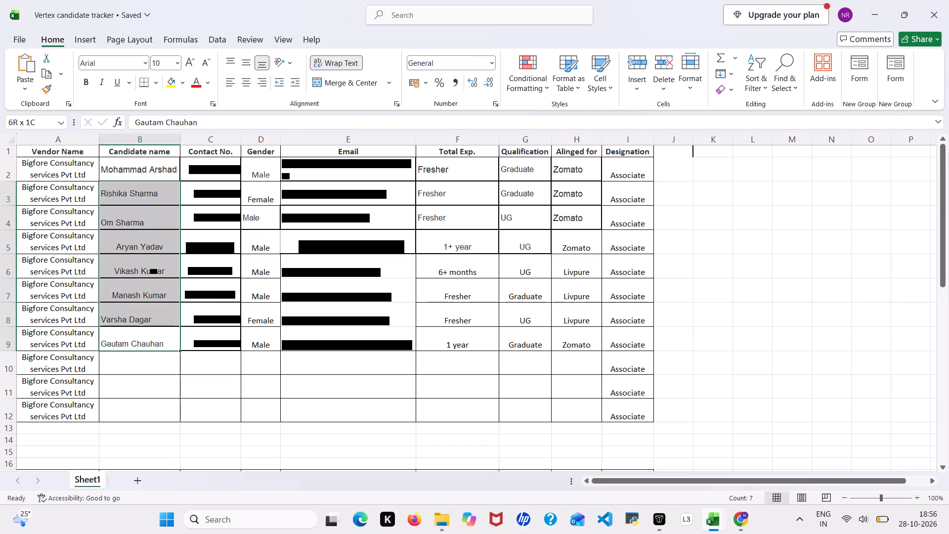
left_click_drag(149, 184, 150, 161)
left_click(243, 69)
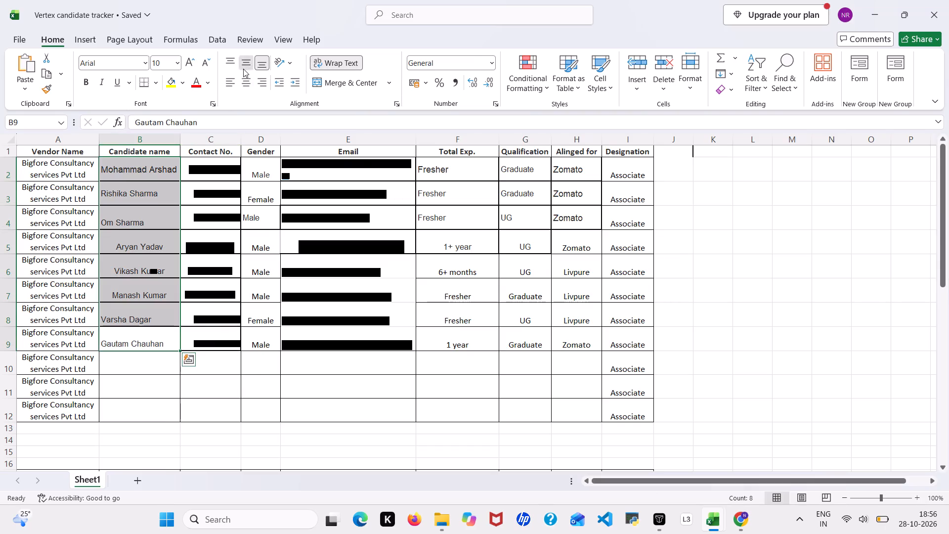
left_click(259, 64)
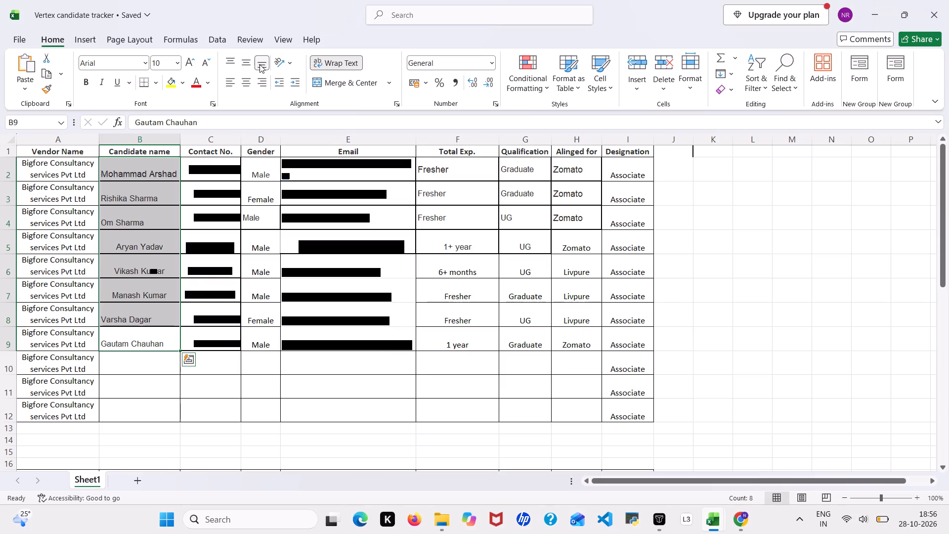
left_click(259, 64)
left_click(258, 419)
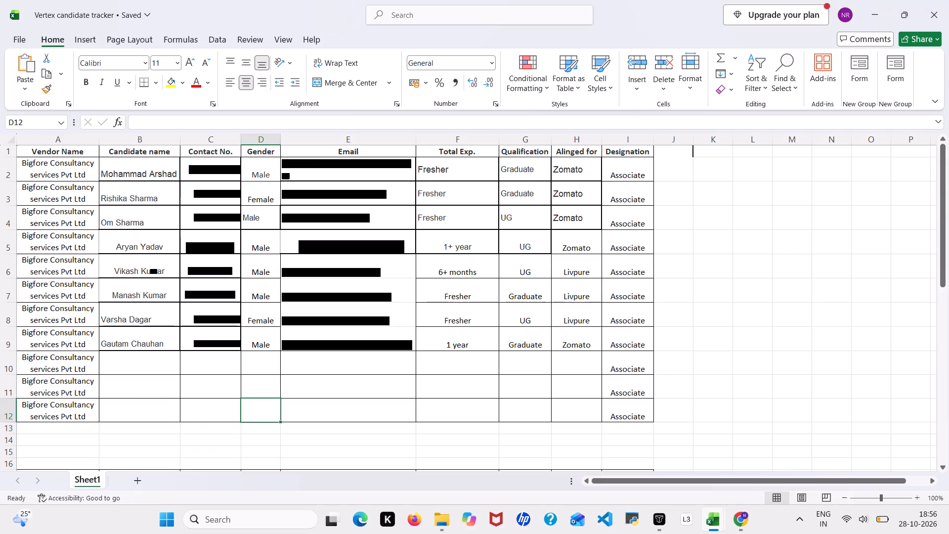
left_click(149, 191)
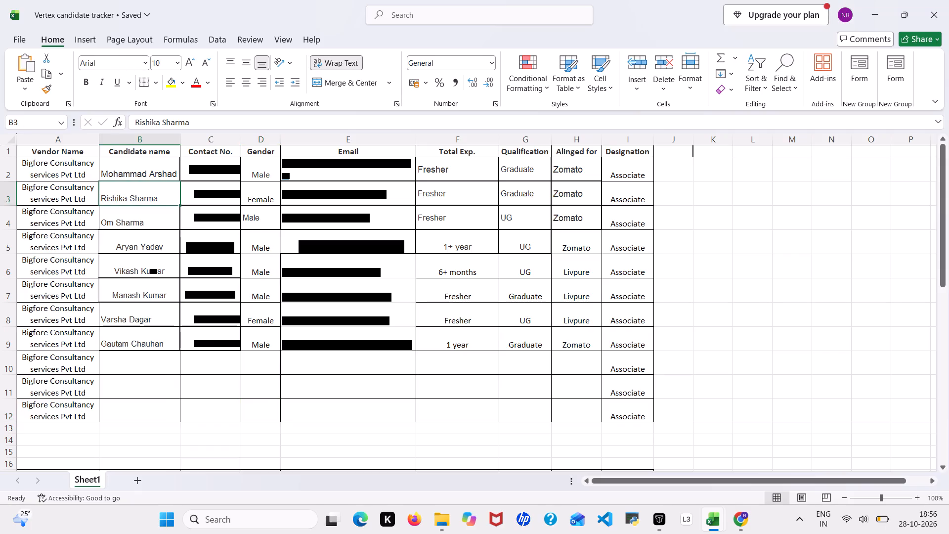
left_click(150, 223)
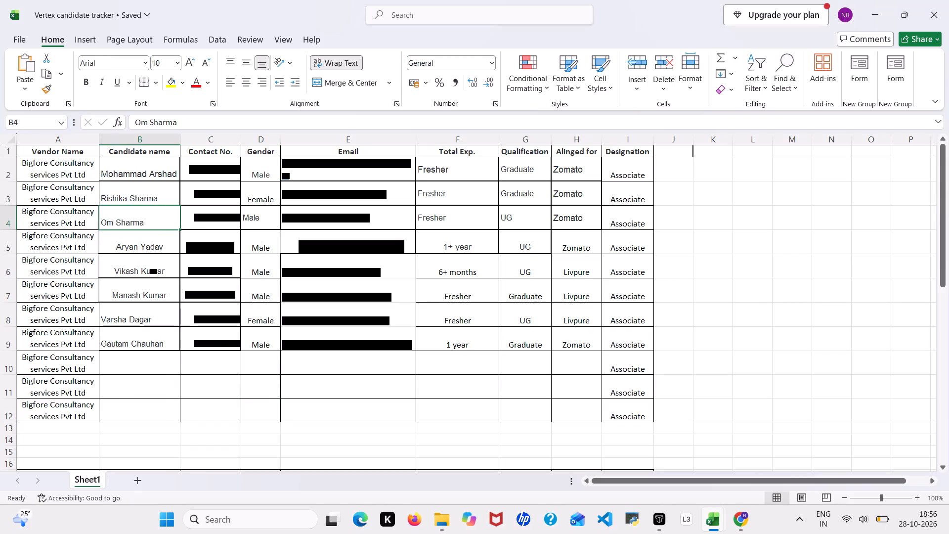
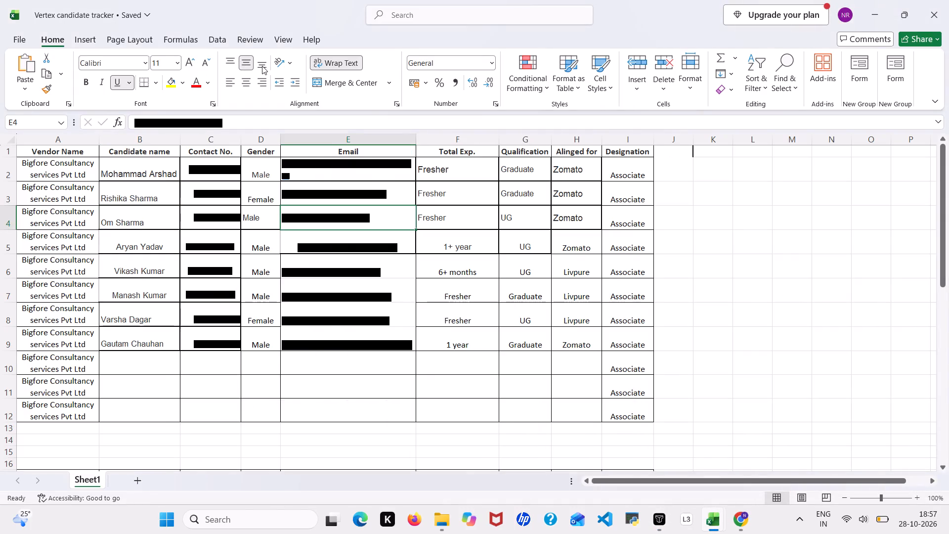
Bottom-align the candidate email addresses in rows 2 to 4 of the Email column.
left_click(262, 66)
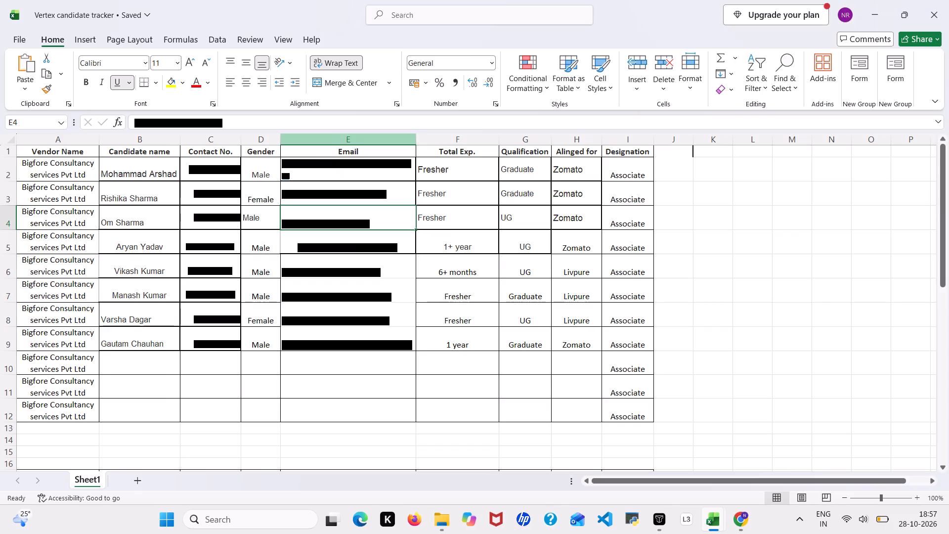
left_click(401, 192)
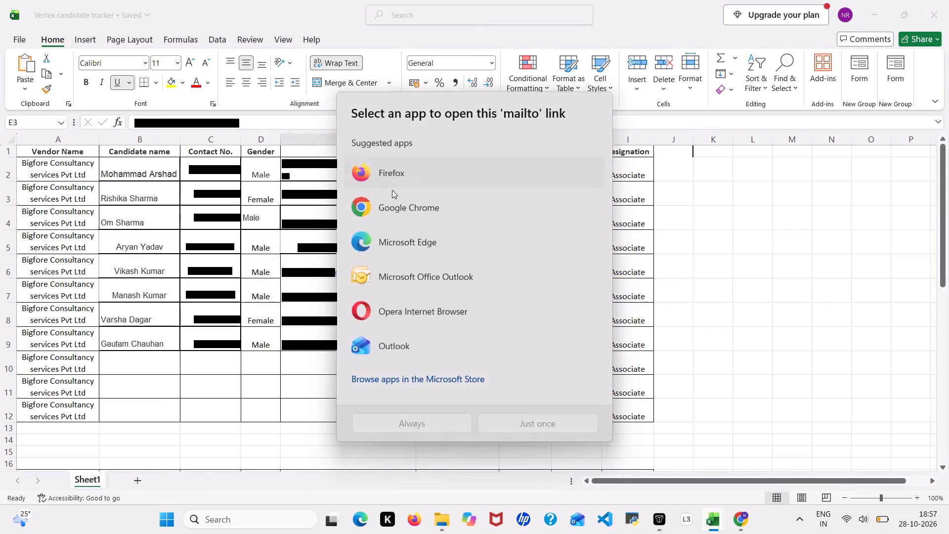
left_click(672, 226)
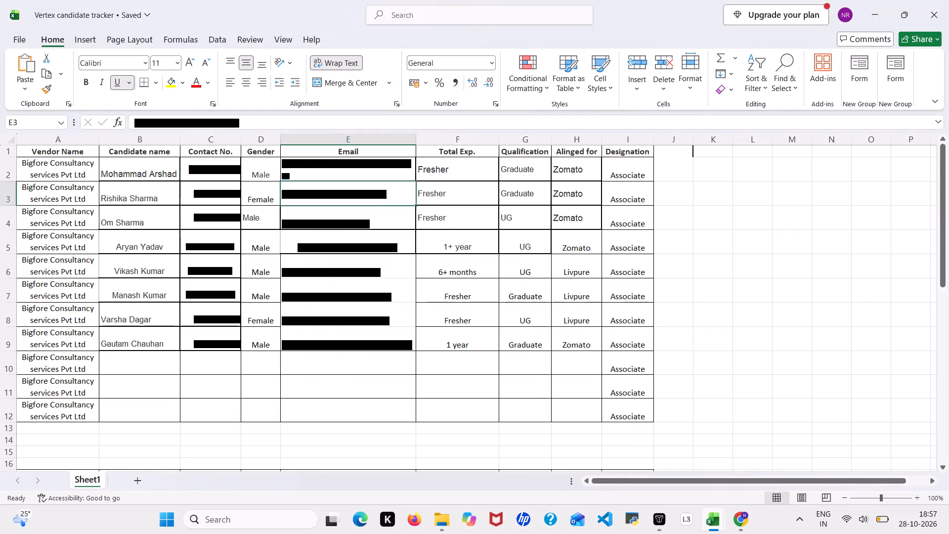
left_click_drag(397, 197, 391, 175)
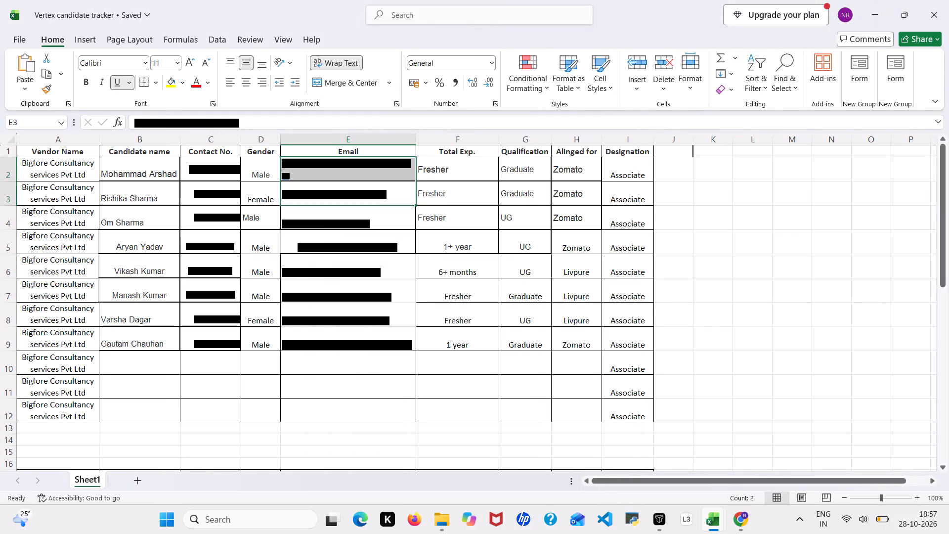
left_click(261, 63)
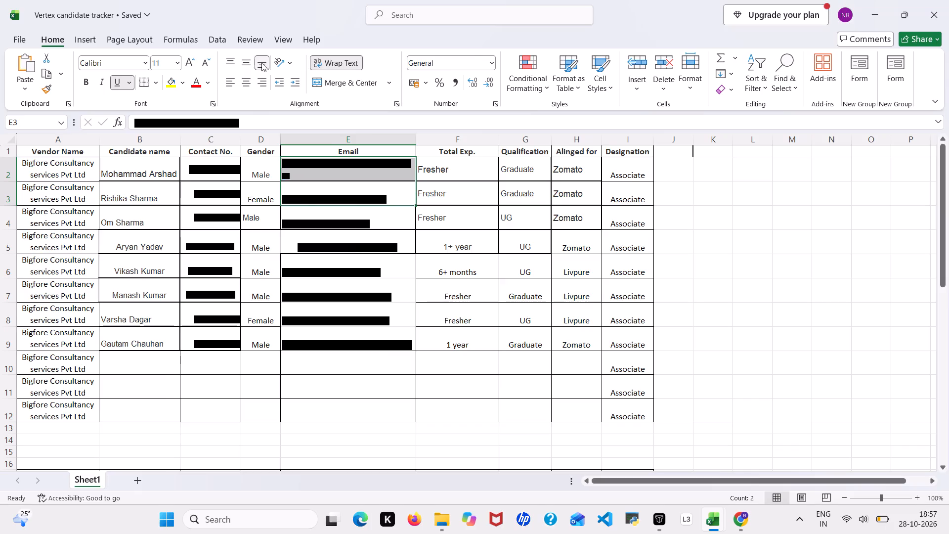
left_click(730, 275)
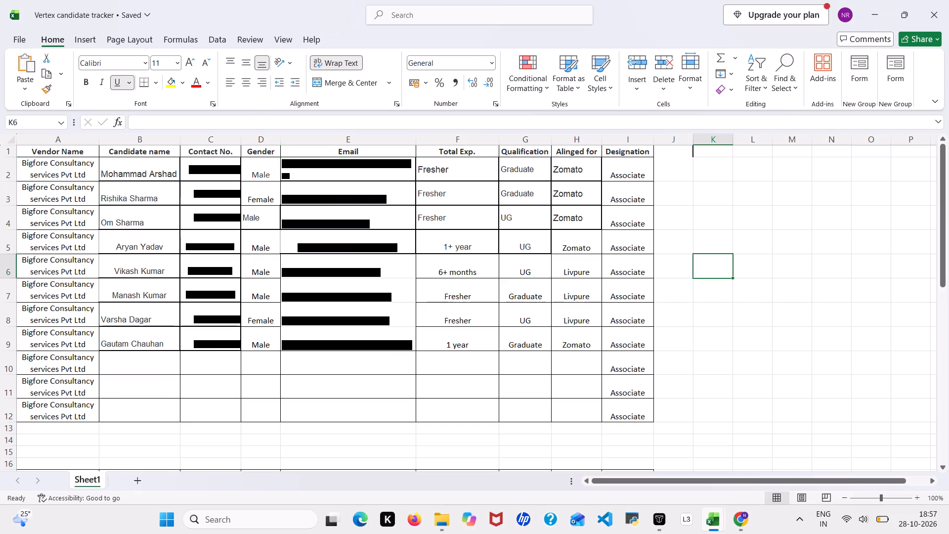
Select the Total Exp. entry of the candidate in row 2.
left_click(491, 177)
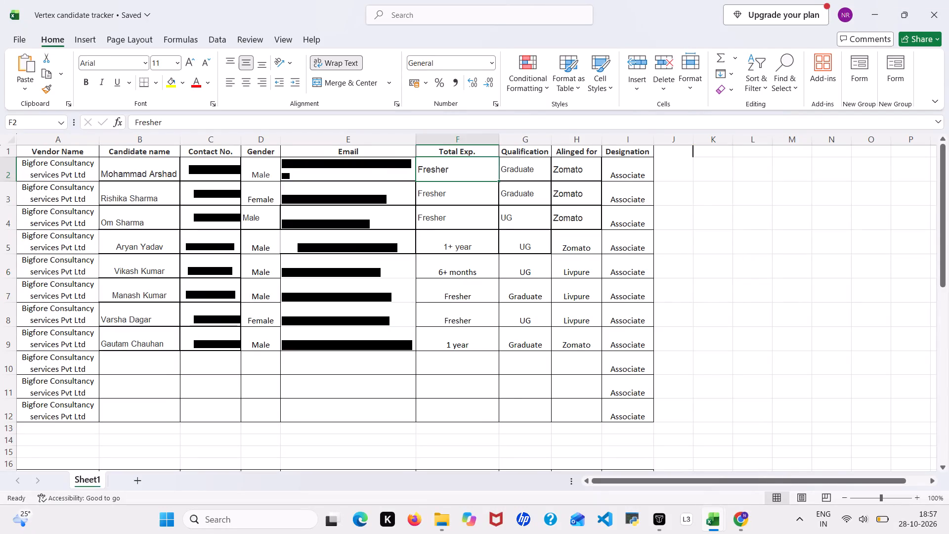
Bottom-align the Fresher entries in rows 2 to 4 of the Total Exp. column.
left_click_drag(461, 227, 457, 185)
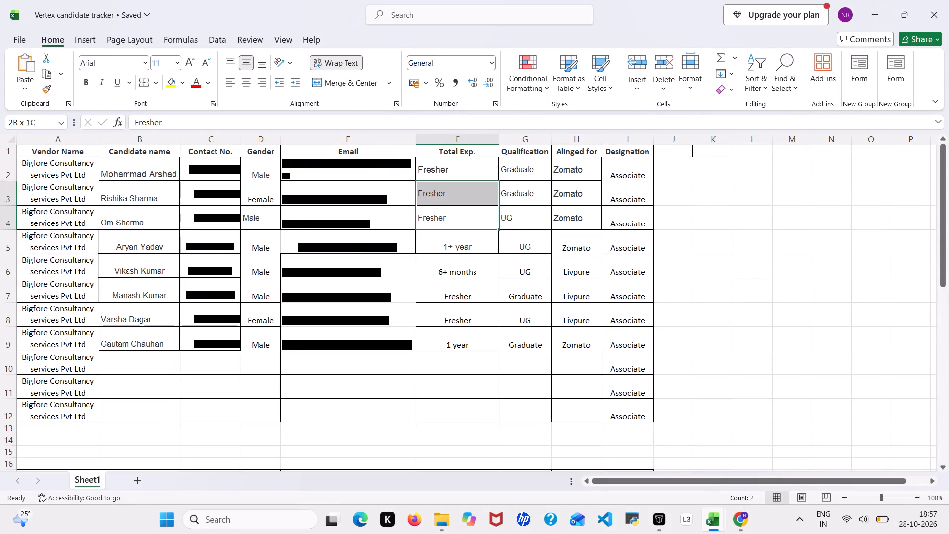
left_click_drag(457, 185, 454, 171)
left_click(264, 63)
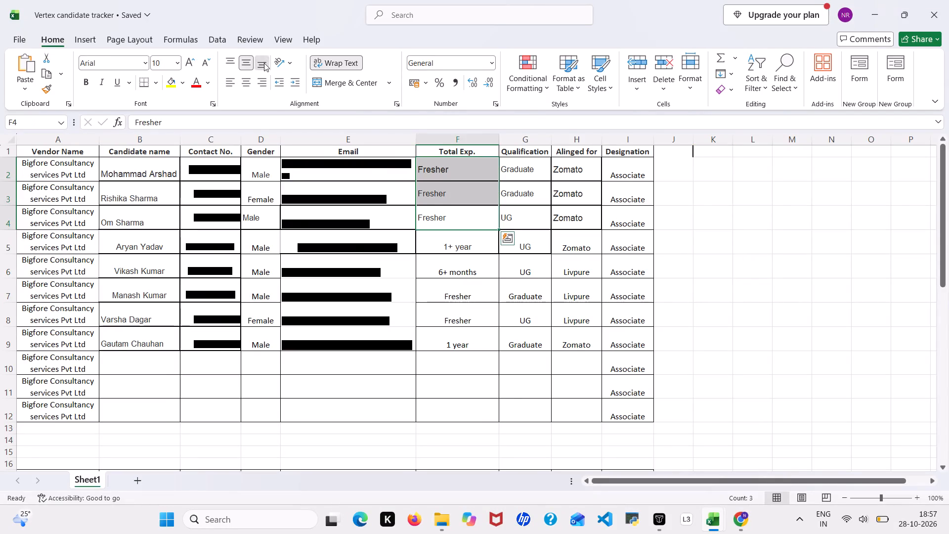
Widen the Email column slightly so the email address in row 2 fits on one line.
key("Left")
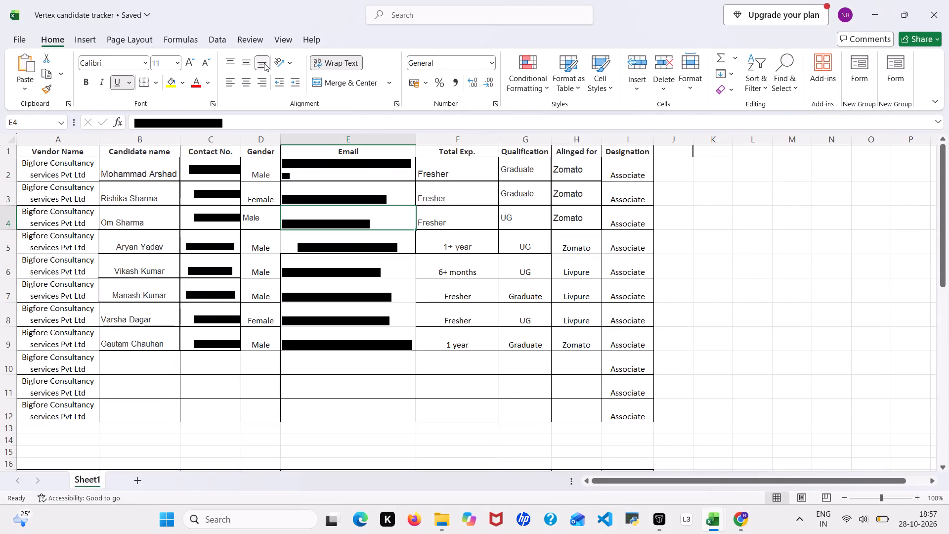
key("Up")
key("Up")
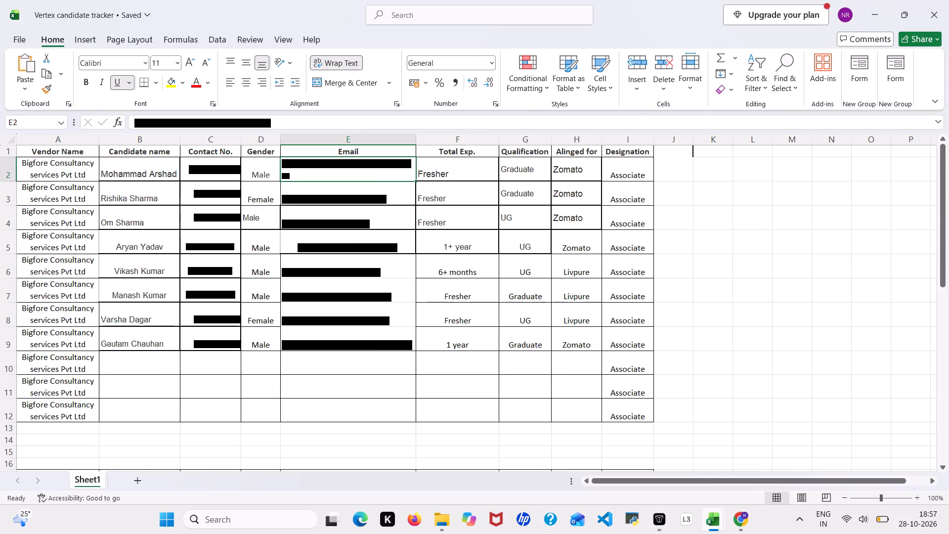
left_click_drag(416, 140, 421, 142)
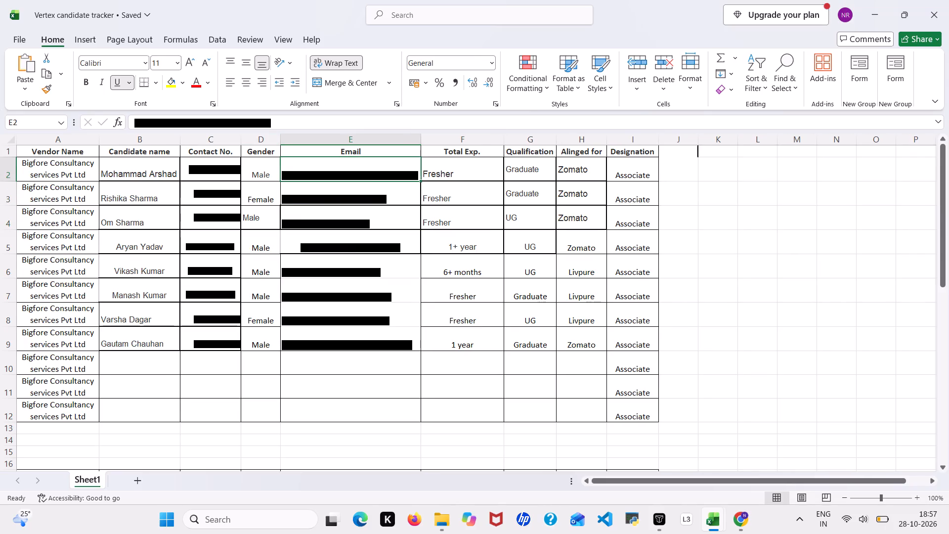
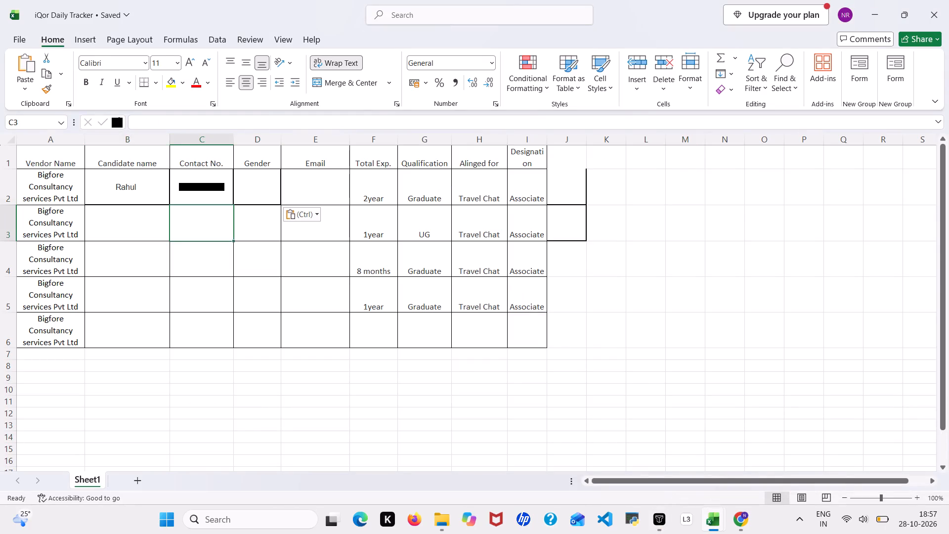
Bottom-align the candidate name and contact number cells in row 2.
left_click_drag(213, 190, 148, 186)
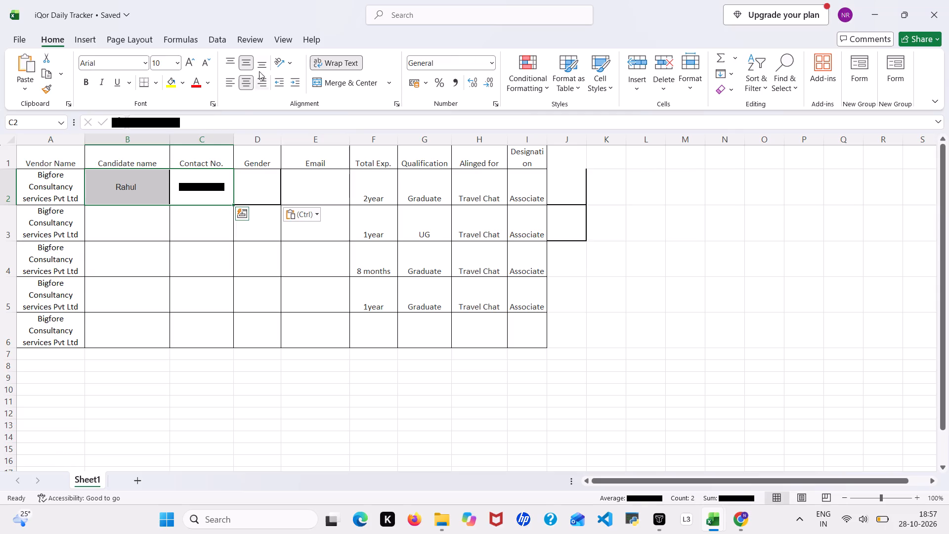
left_click(260, 67)
Enter M as the gender in row 2 and bottom-align that row's Gender and Email cells.
left_click(262, 187)
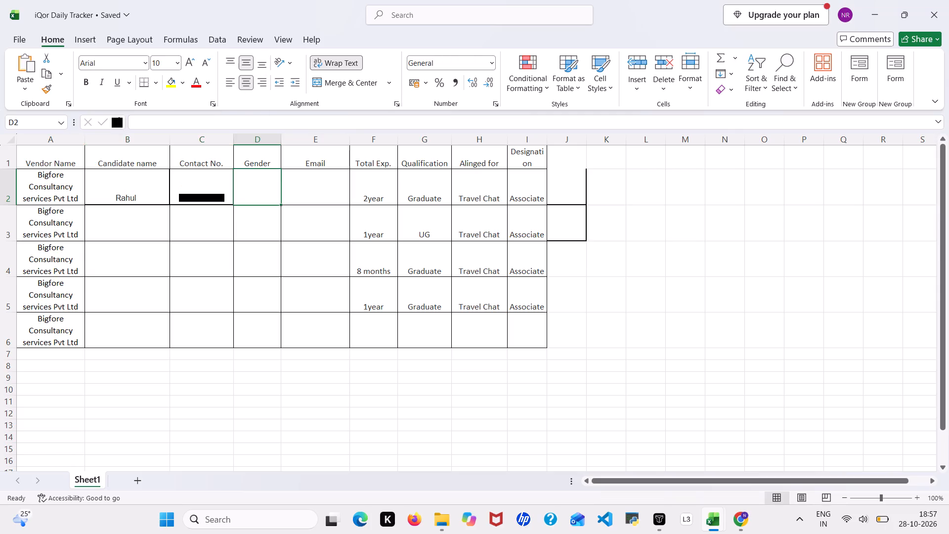
key("shift+m")
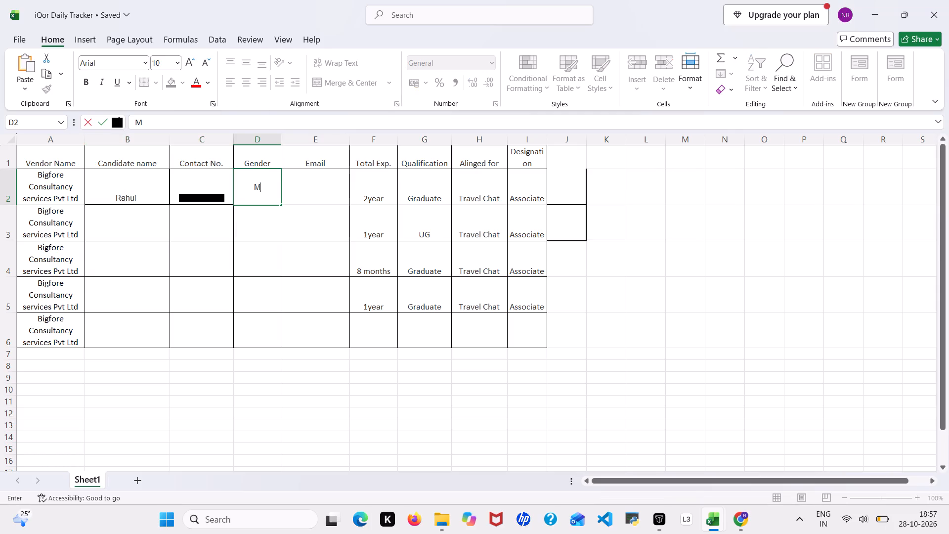
left_click(330, 178)
left_click_drag(330, 178, 287, 181)
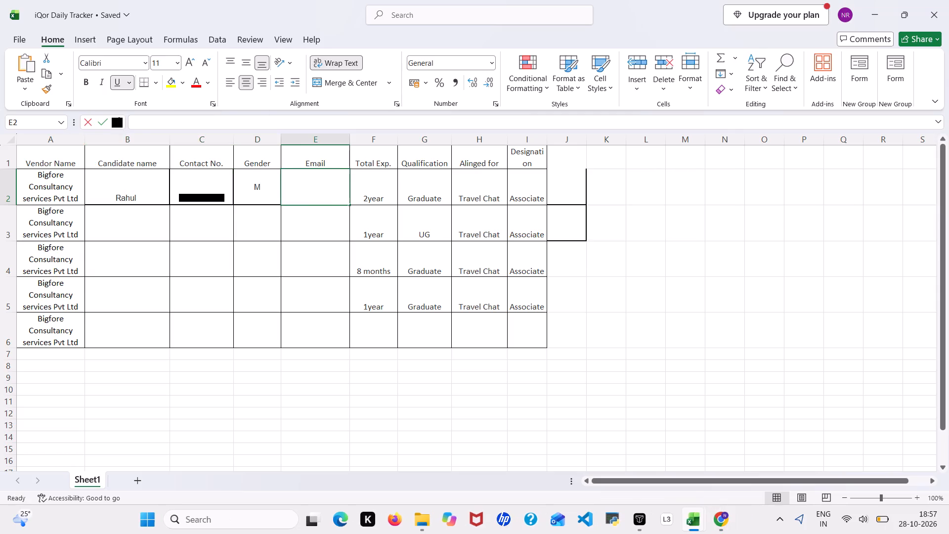
left_click_drag(287, 181, 280, 182)
left_click(337, 322)
left_click_drag(328, 192, 260, 194)
left_click(263, 65)
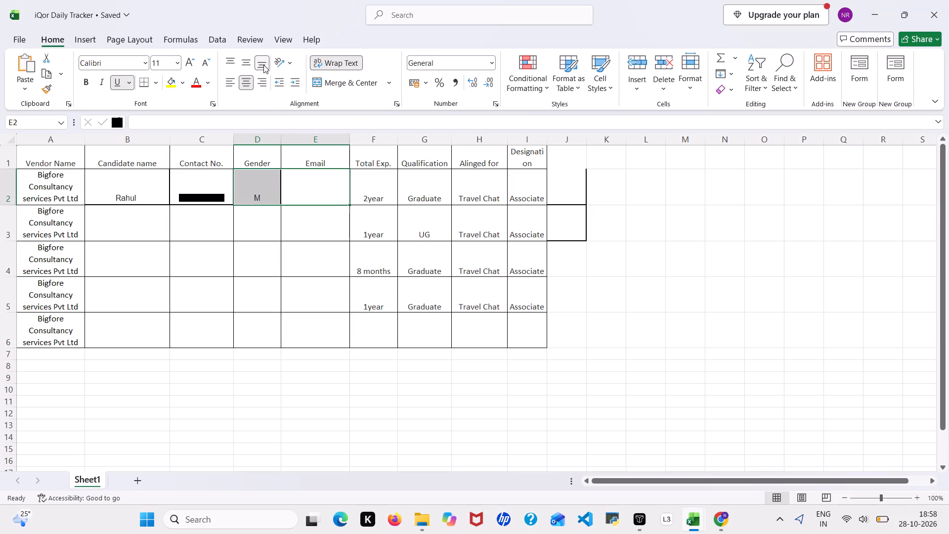
Extend the gender entry in row 2 so it reads Male.
double_click(269, 197)
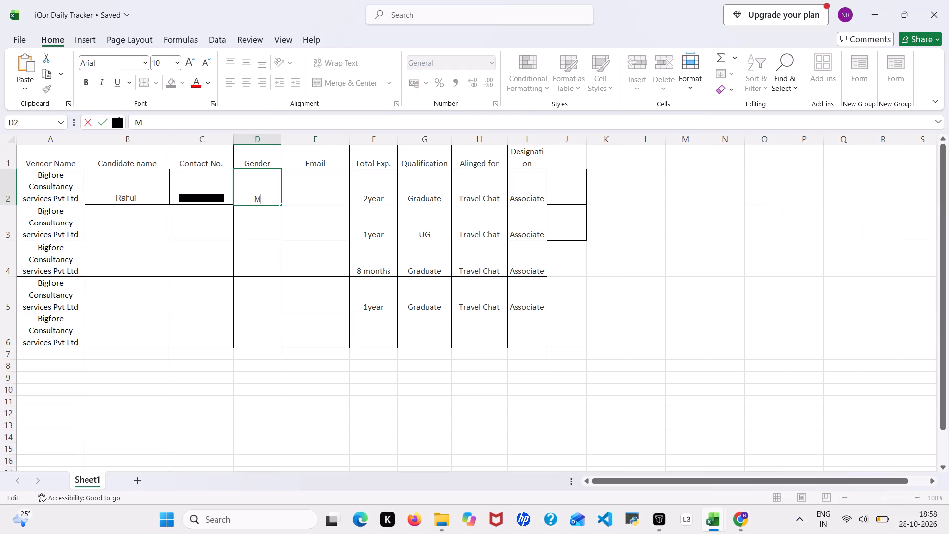
key("a")
type("le")
key("Right")
left_click(309, 190)
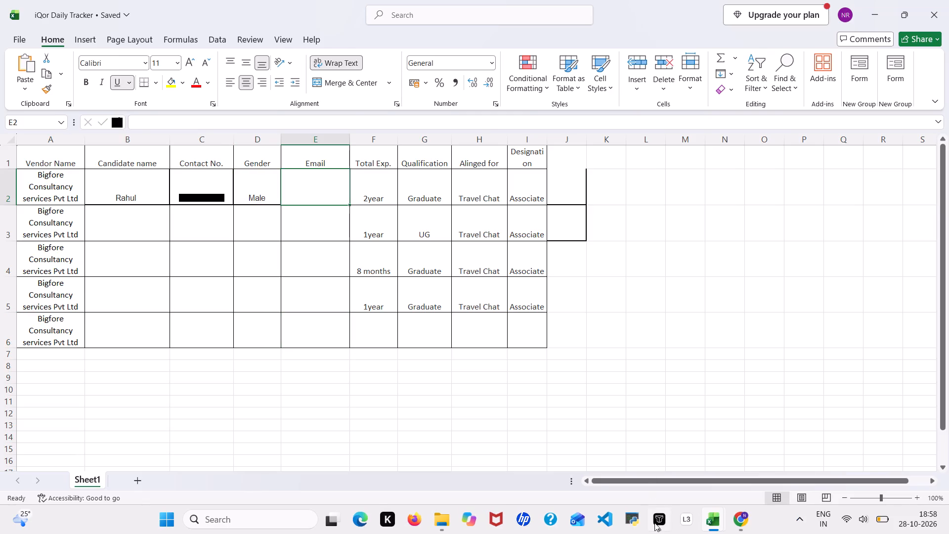
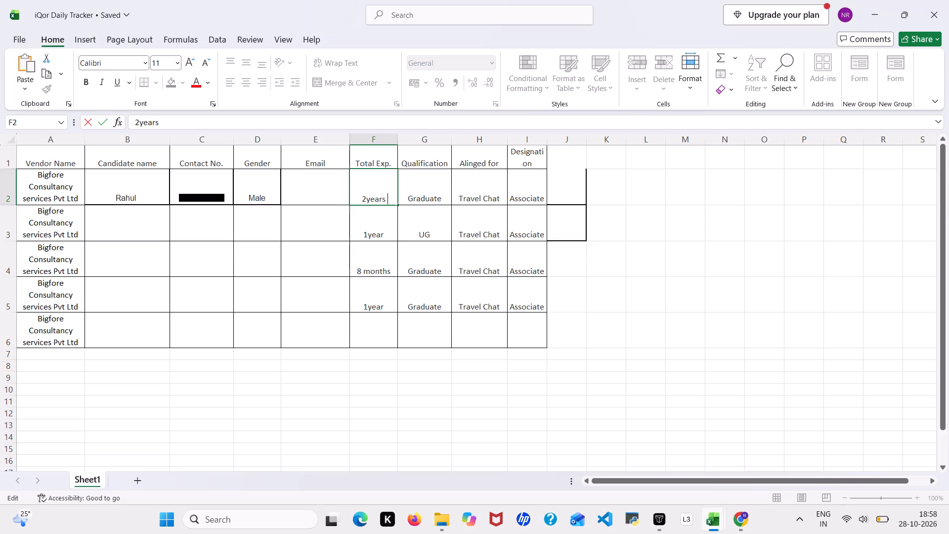
Add a space in row 2's total experience entry so it reads 2 years.
left_click(367, 198)
key("space")
left_click(366, 385)
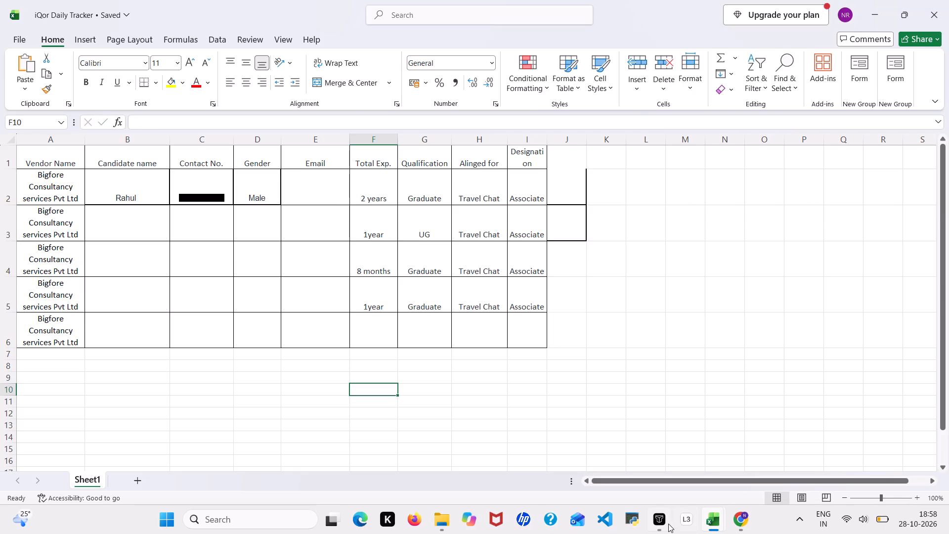
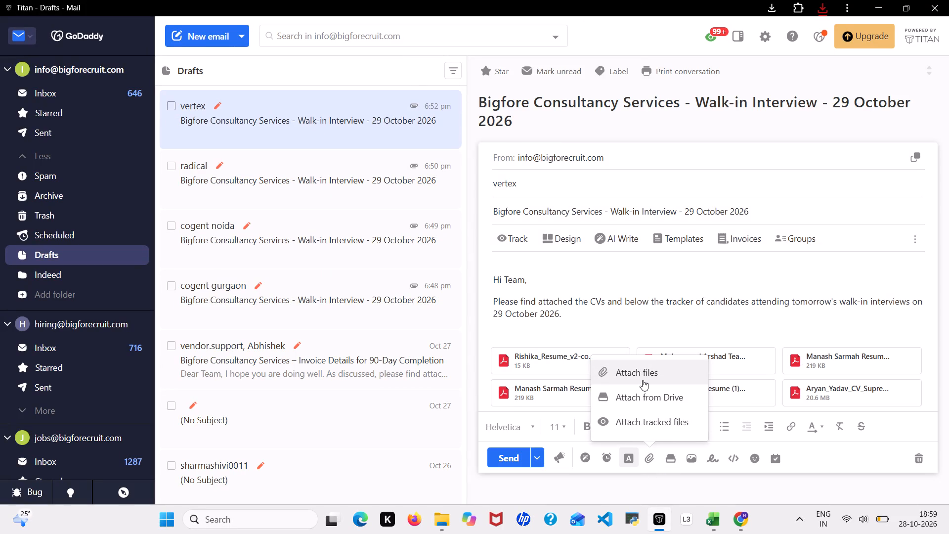
Attach the file Modern Minimalist Professional CV Resume (1) from Downloads to the vertex draft email.
left_click(643, 377)
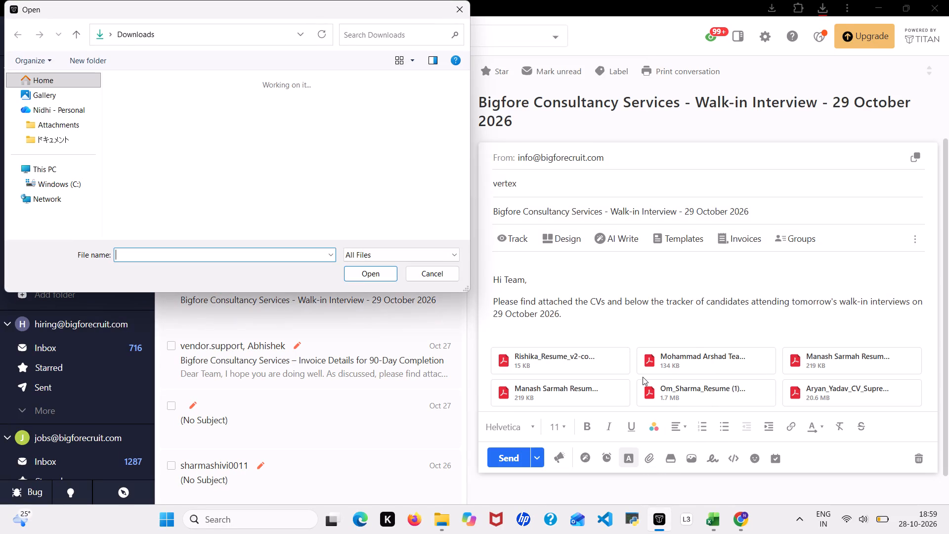
left_click(205, 105)
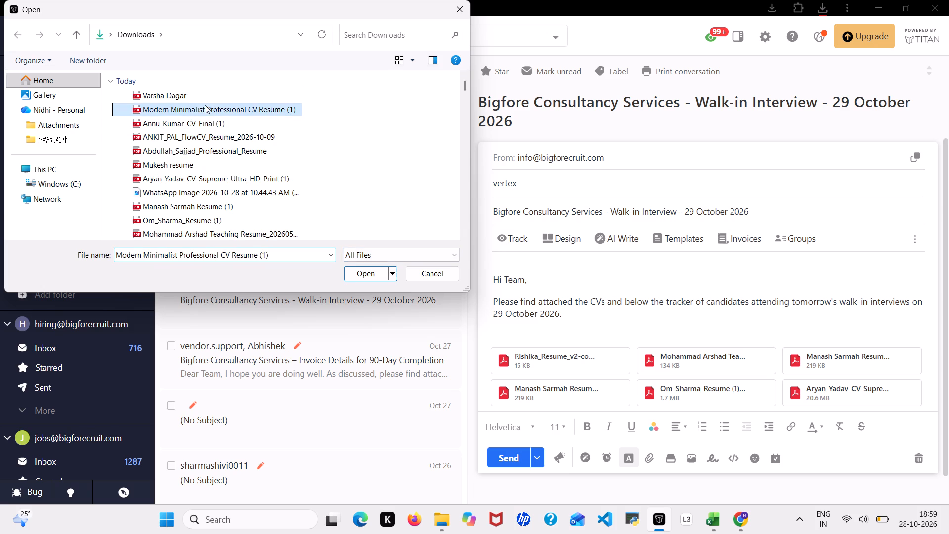
left_click(359, 272)
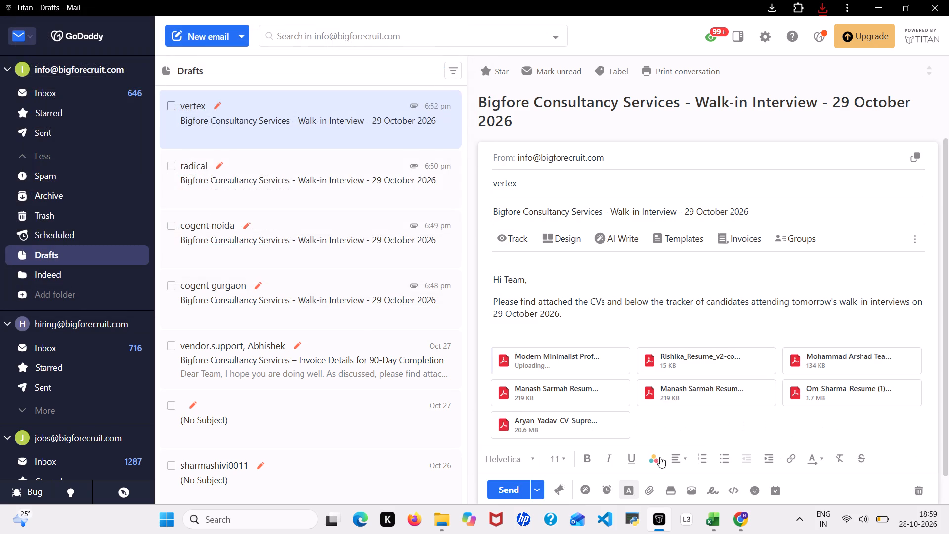
Attach the most recent CV, first under Today in the Downloads folder, to the vertex draft.
left_click(647, 491)
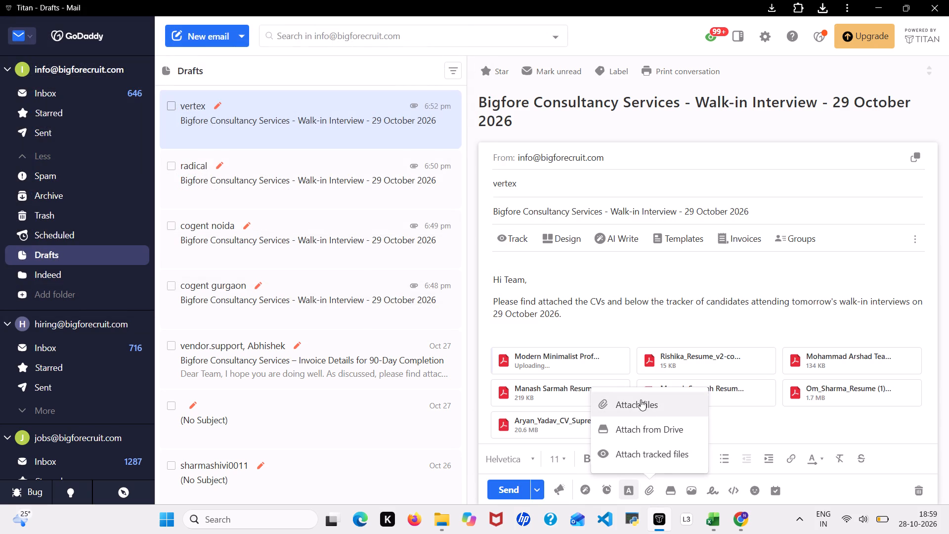
left_click(640, 398)
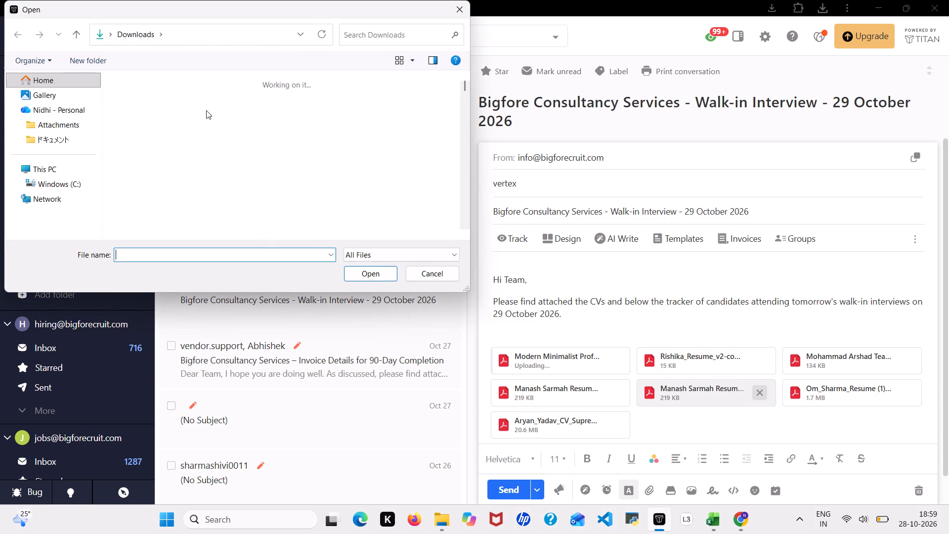
left_click(189, 98)
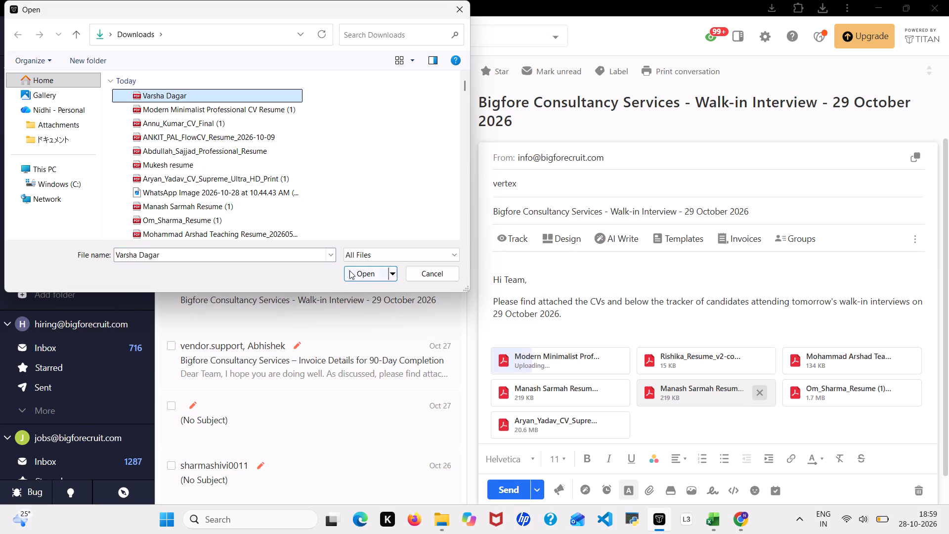
left_click(351, 270)
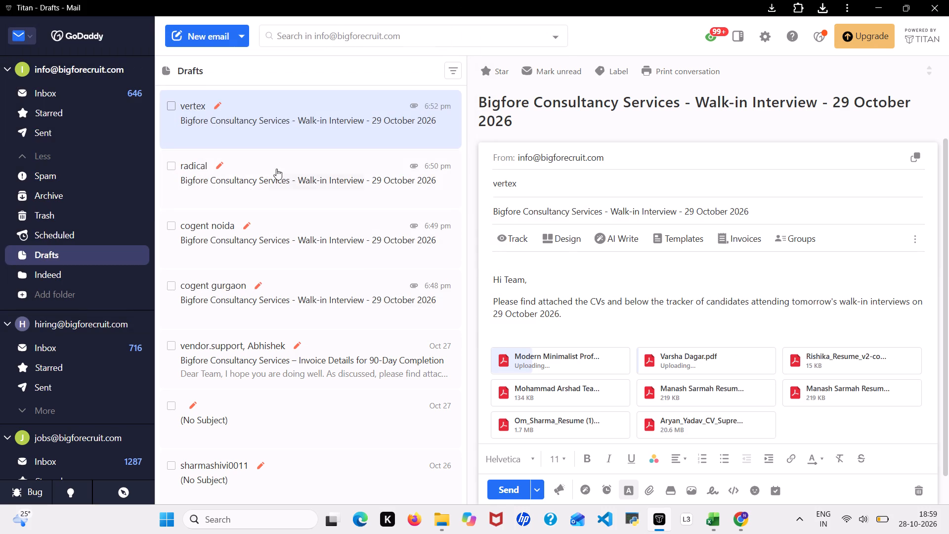
Start a new email and copy in the vertex draft's subject, "Bigfore Consultancy Services - Walk-in Interview - 29 October 2026".
left_click(211, 28)
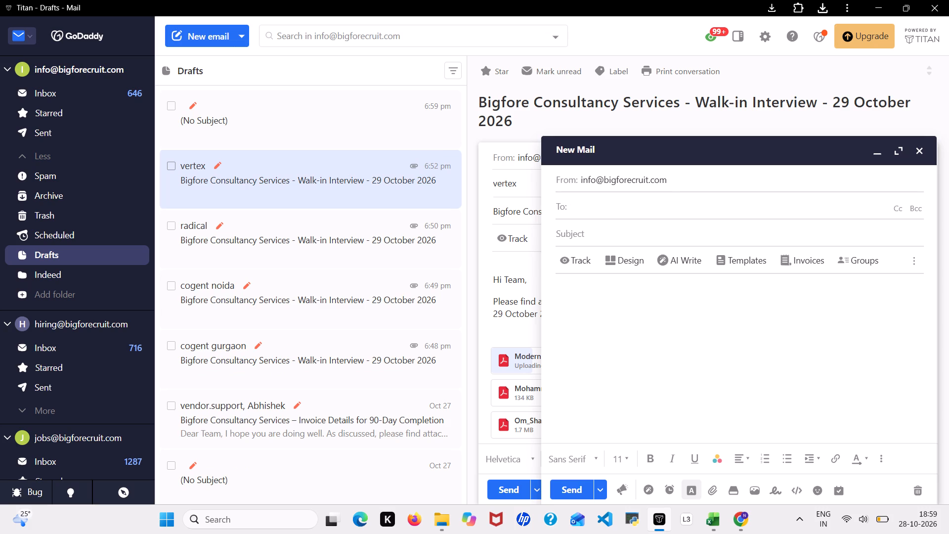
left_click_drag(479, 99, 512, 121)
key("ctrl+c")
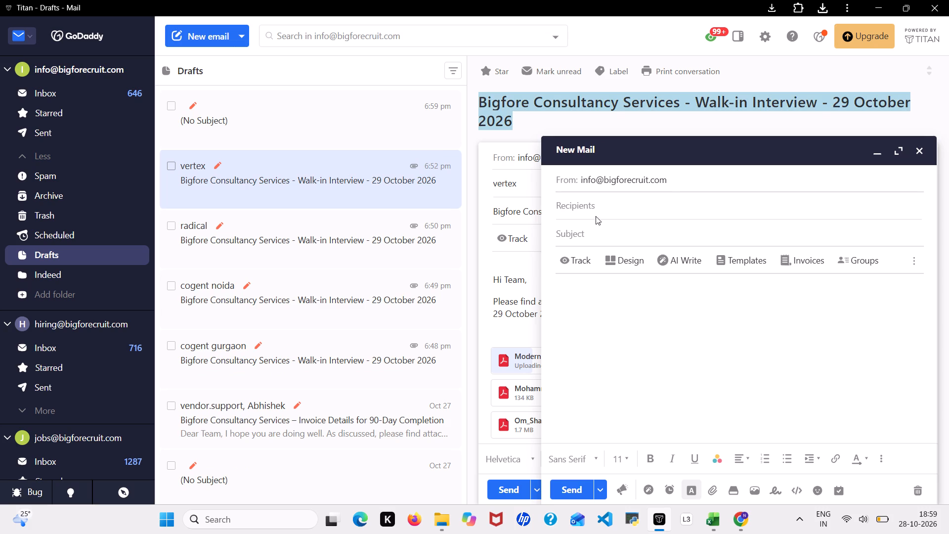
left_click(600, 226)
key("ctrl+v")
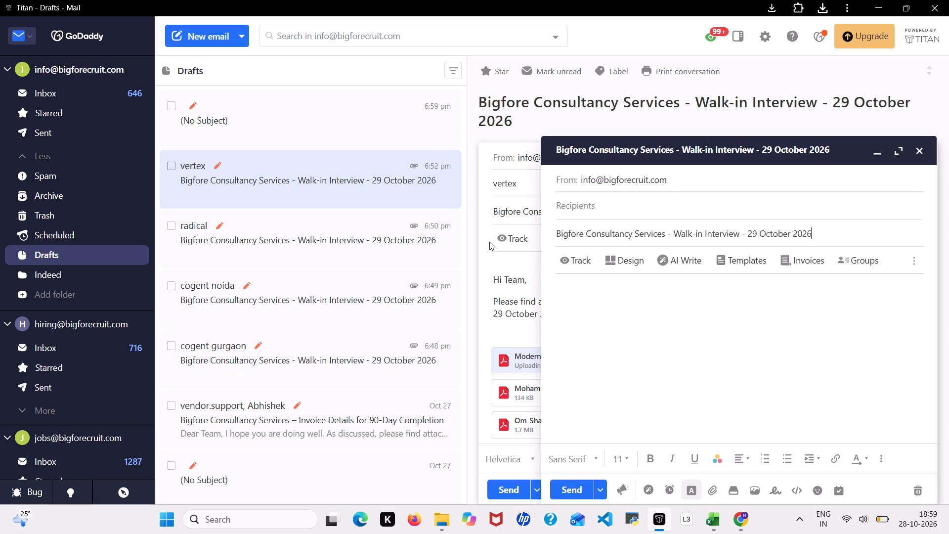
Copy the vertex draft's greeting and its sentence about attached CVs and the candidate tracker into the new email's body.
left_click_drag(493, 278, 602, 324)
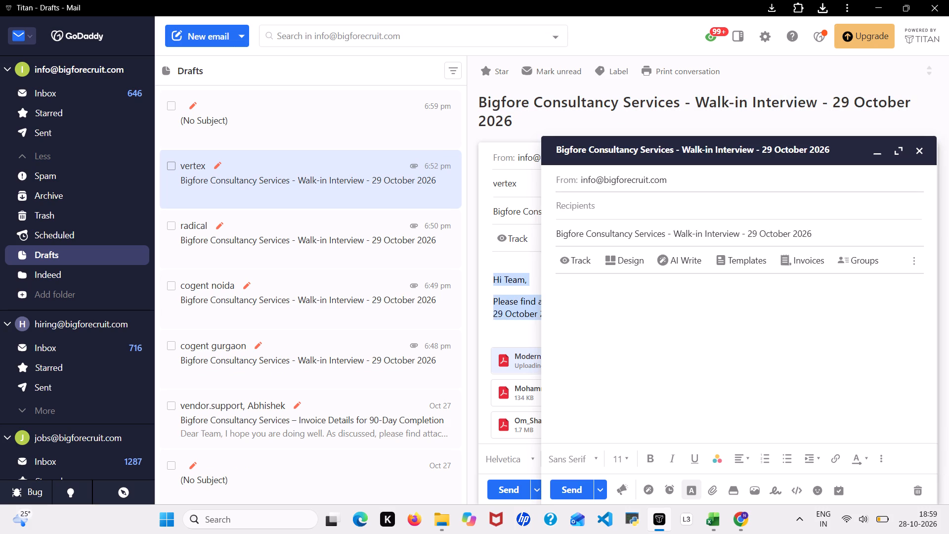
key("ctrl+c")
left_click(569, 314)
key("ctrl+v")
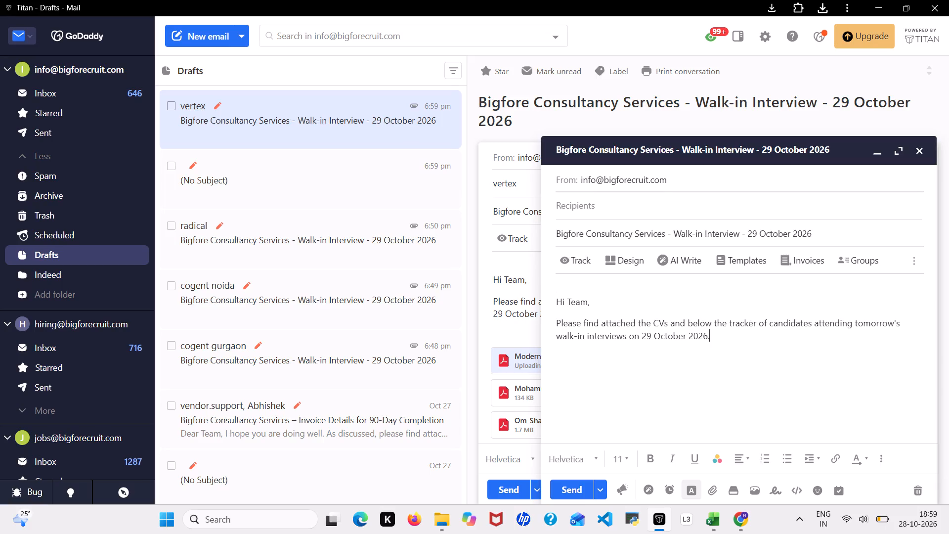
Enter iqor as the new email's recipient without choosing a suggested contact.
left_click(582, 207)
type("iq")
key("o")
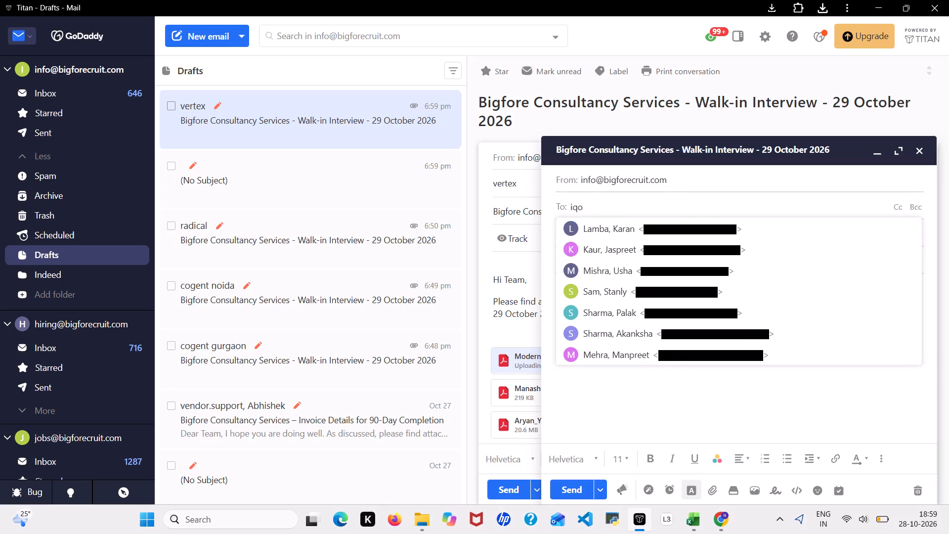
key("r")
left_click(670, 404)
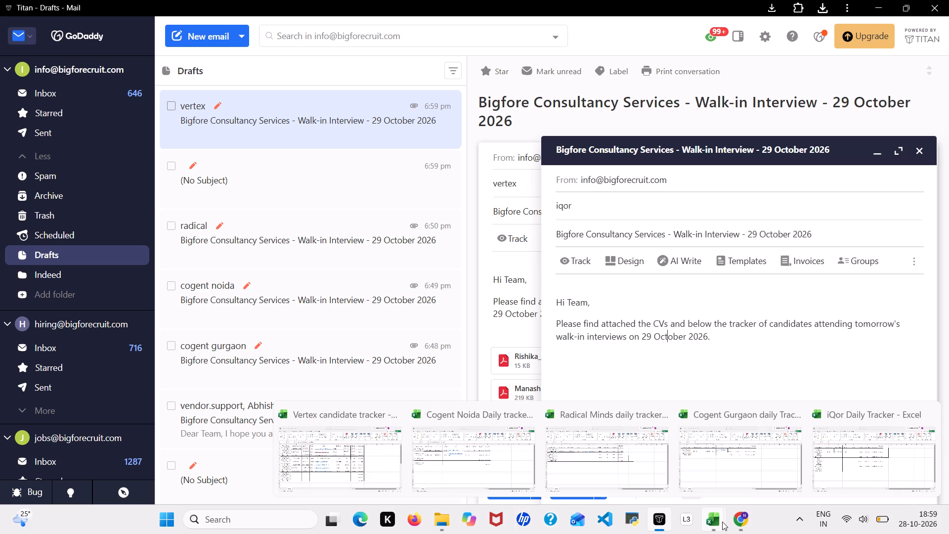
Find WhatsApp through the Windows search and open it.
left_click(248, 525)
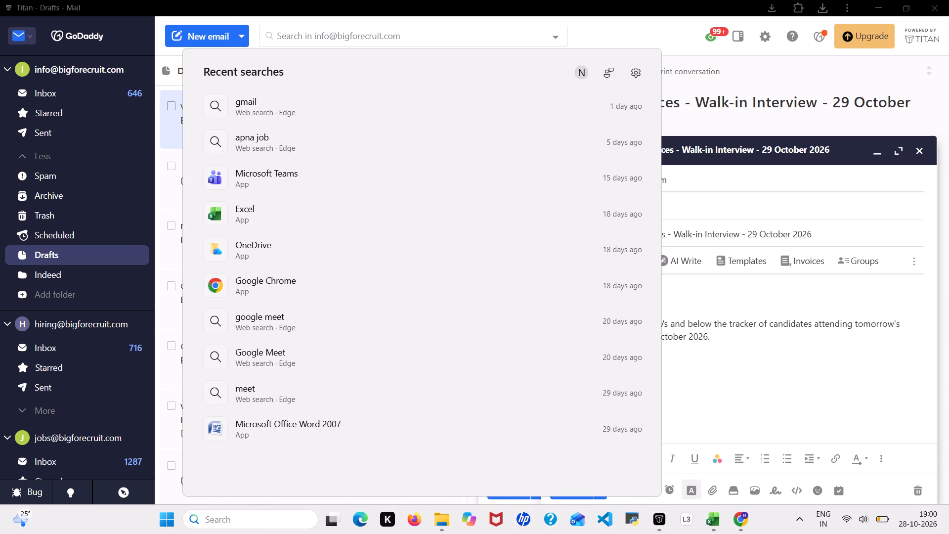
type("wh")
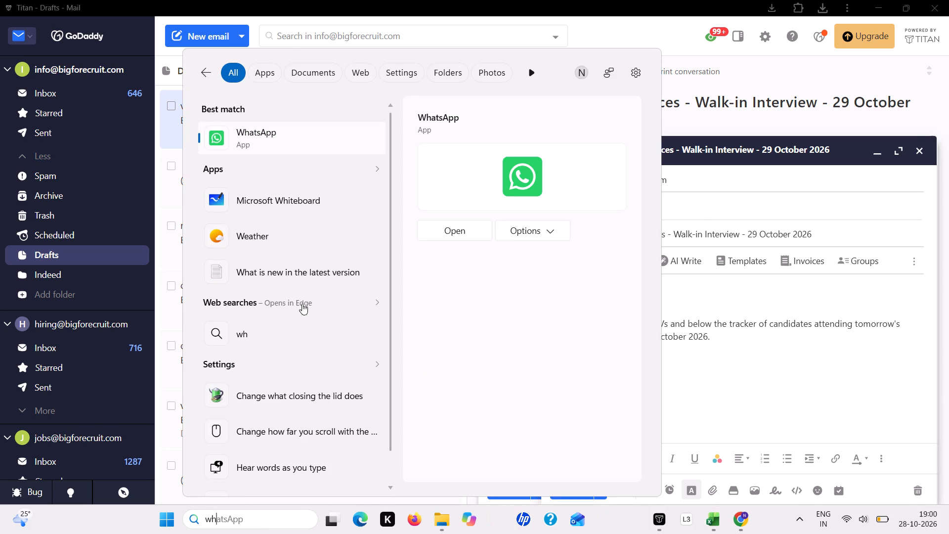
left_click(220, 143)
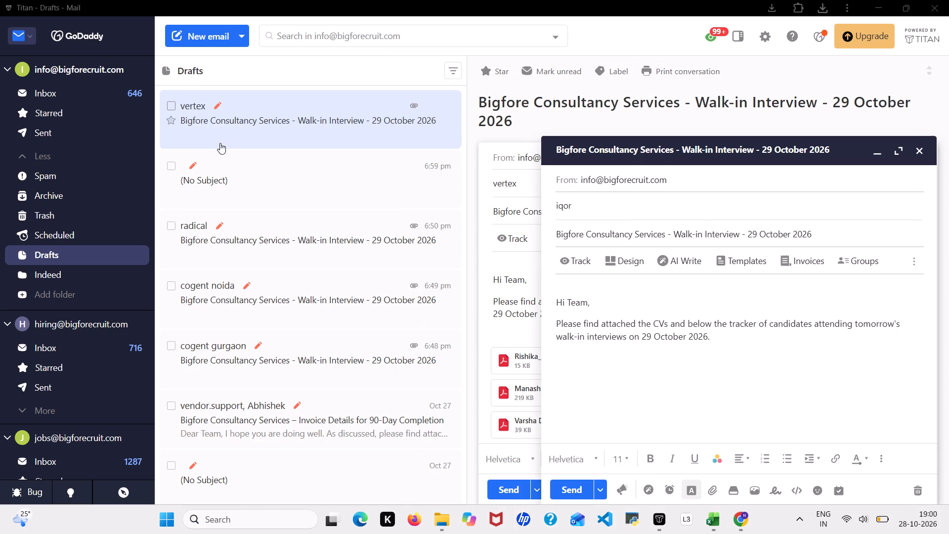
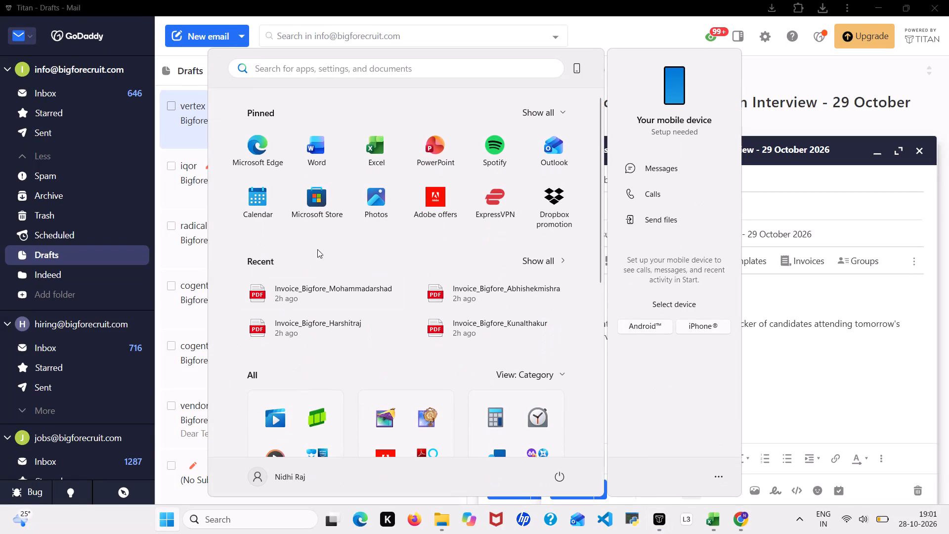
Find WhatsApp among the installed applications and open it.
scroll(378, 293, "down", 2)
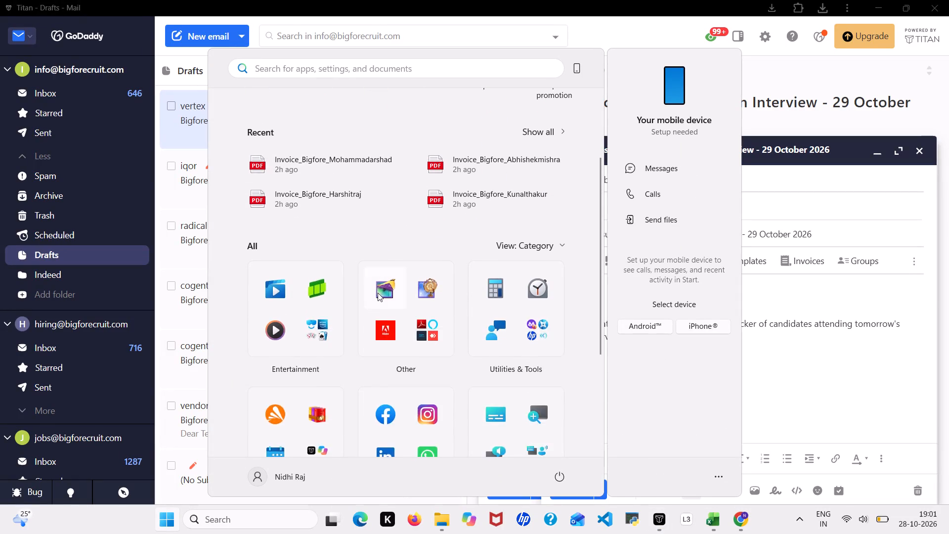
scroll(378, 293, "down", 1)
left_click(436, 310)
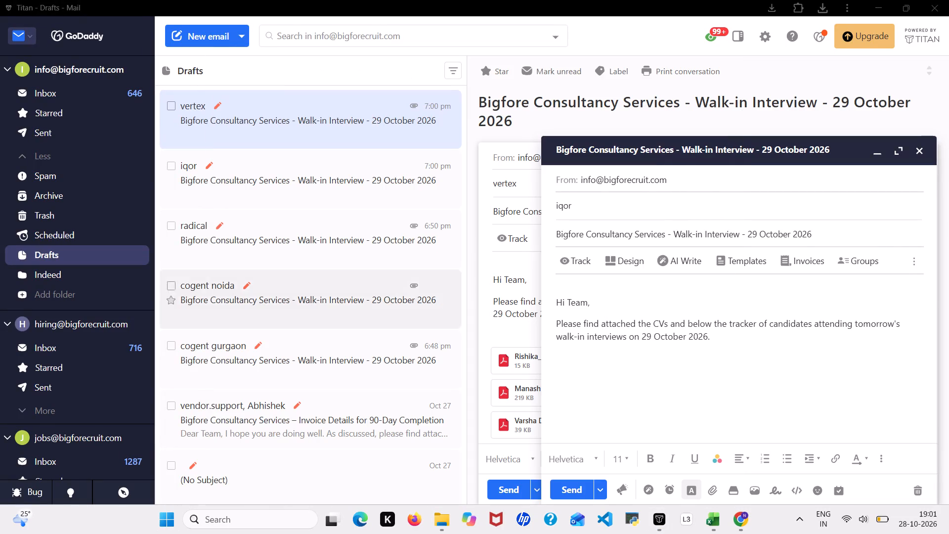
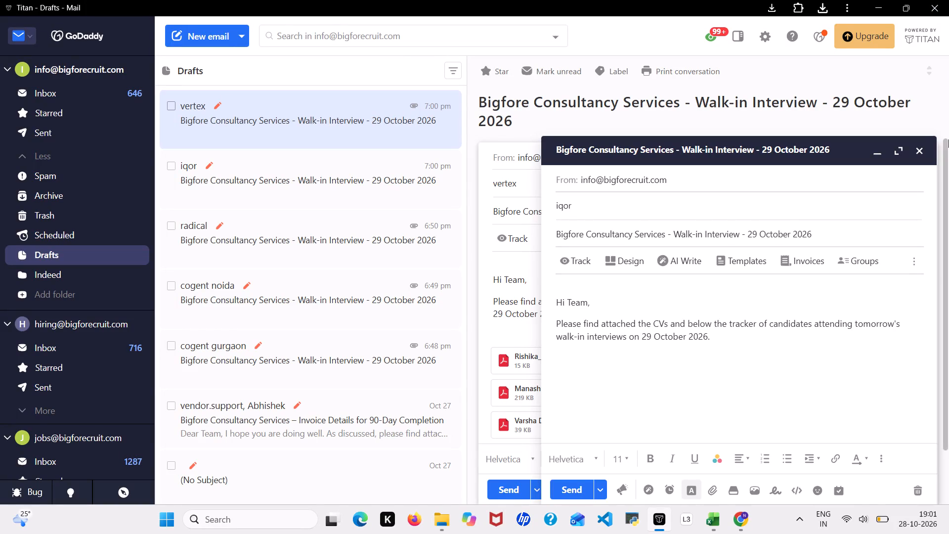
Check the Wi-Fi connection and the list of available networks.
left_click(840, 523)
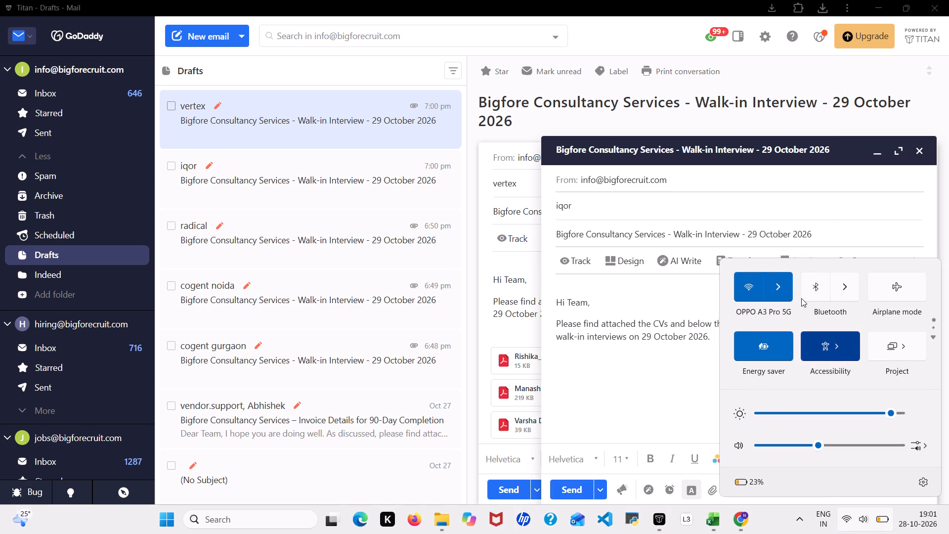
left_click(777, 291)
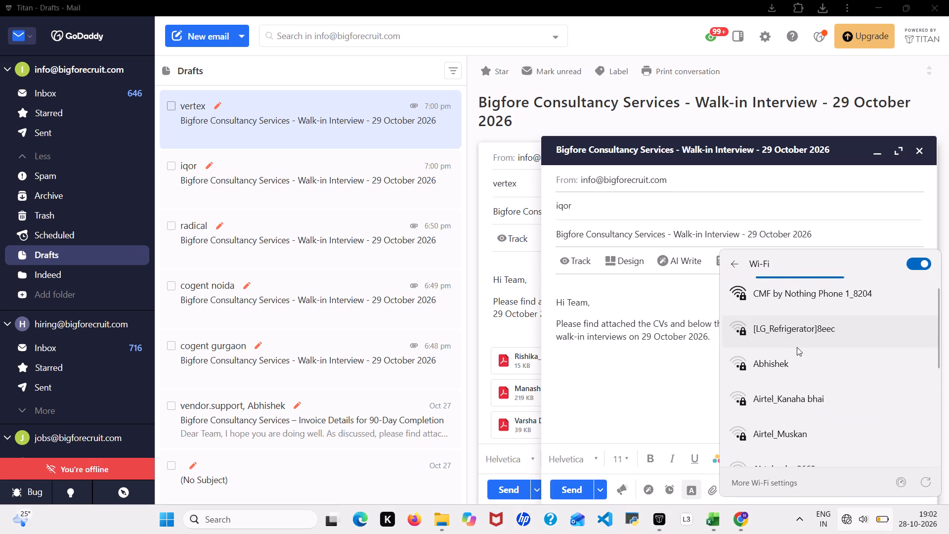
left_click(646, 375)
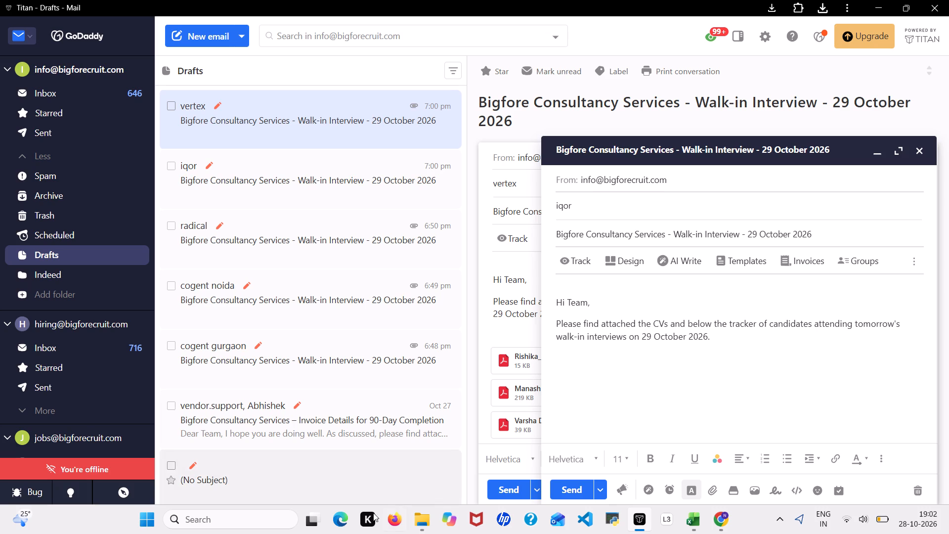
Launch WhatsApp from the recent Windows searches.
left_click(269, 516)
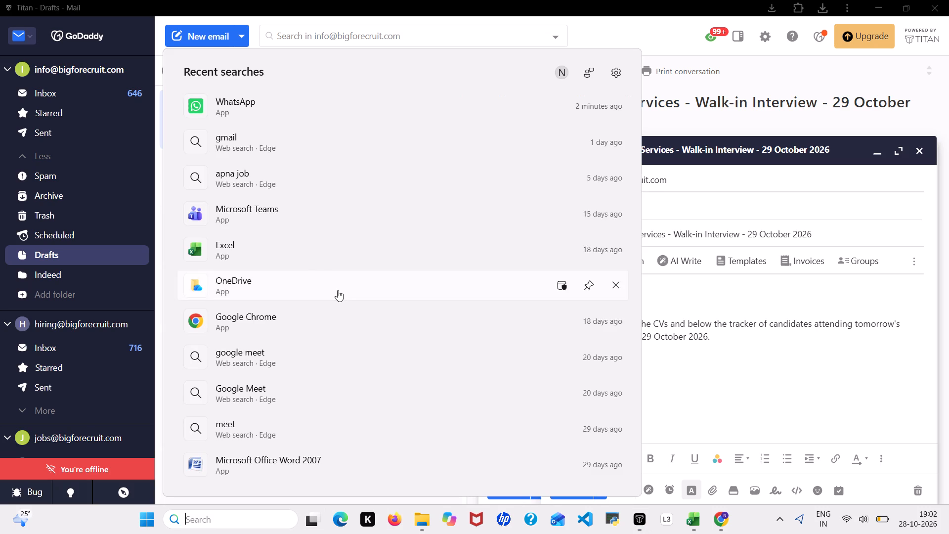
left_click(216, 107)
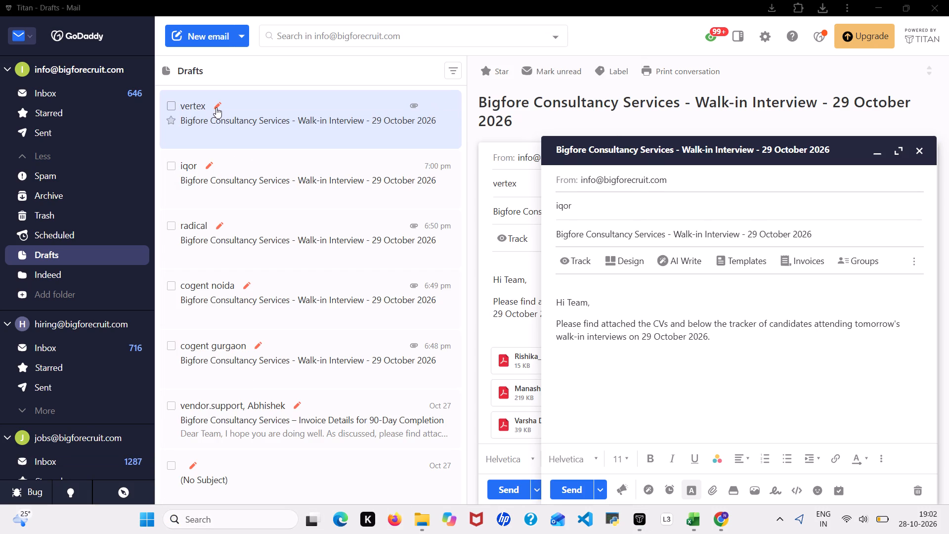
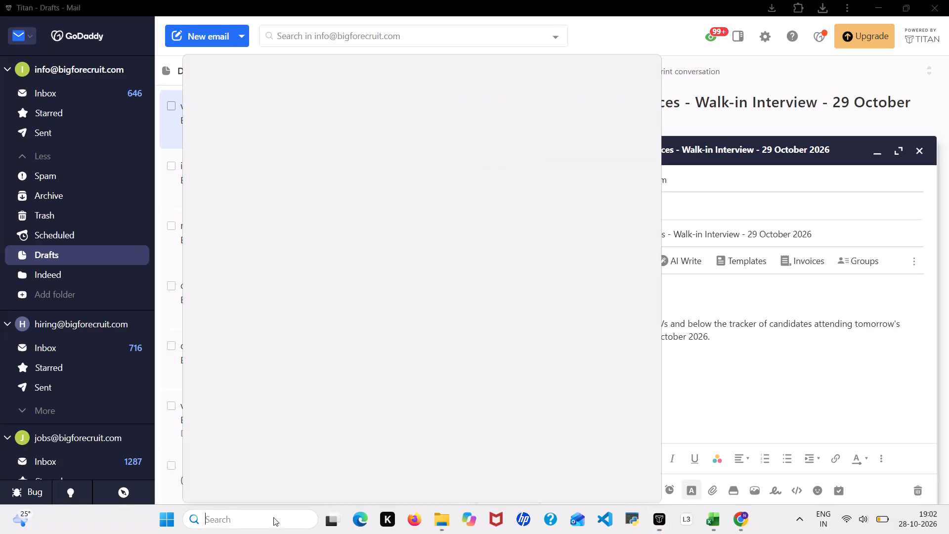
Open the WhatsApp app from the recent computer searches.
left_click(296, 114)
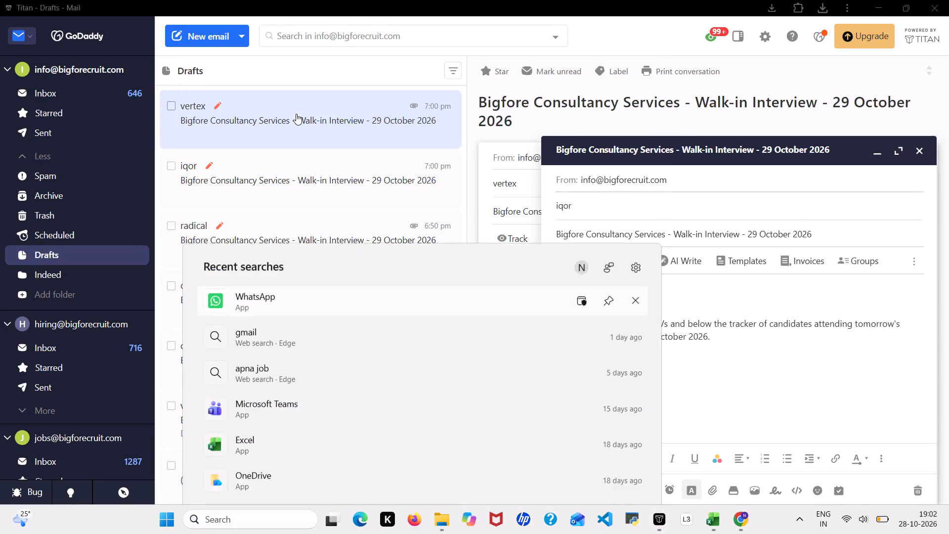
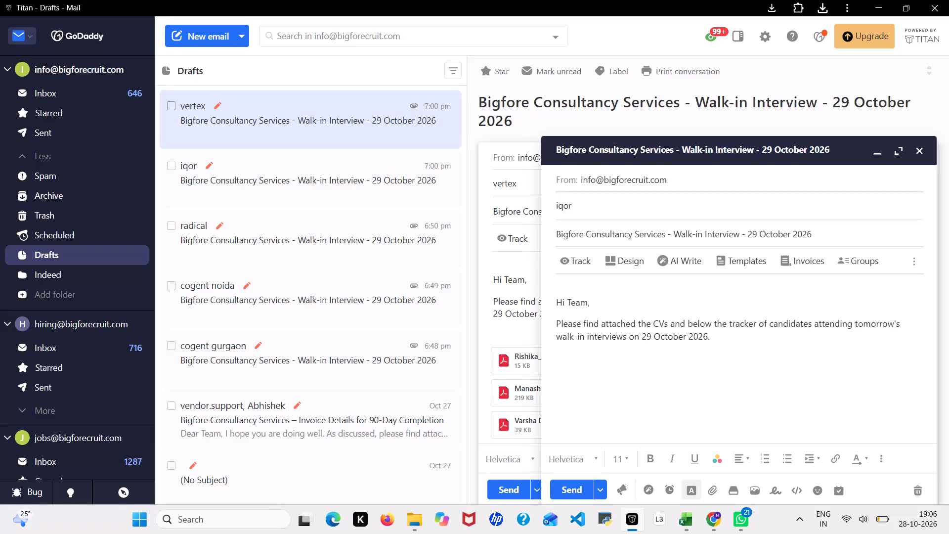
Place the text cursor at the end of the iqor email's body, after "walk-in interviews on 29 October 2026.".
left_click(719, 347)
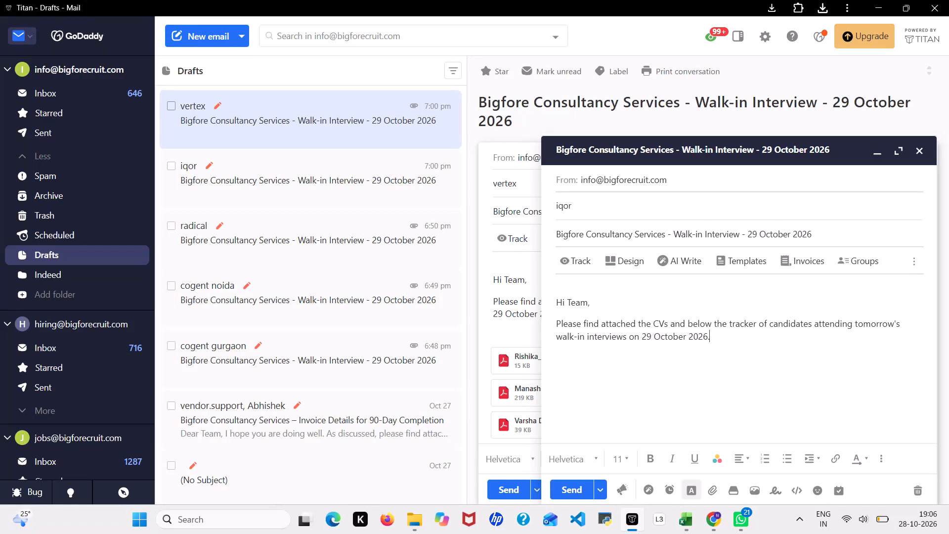